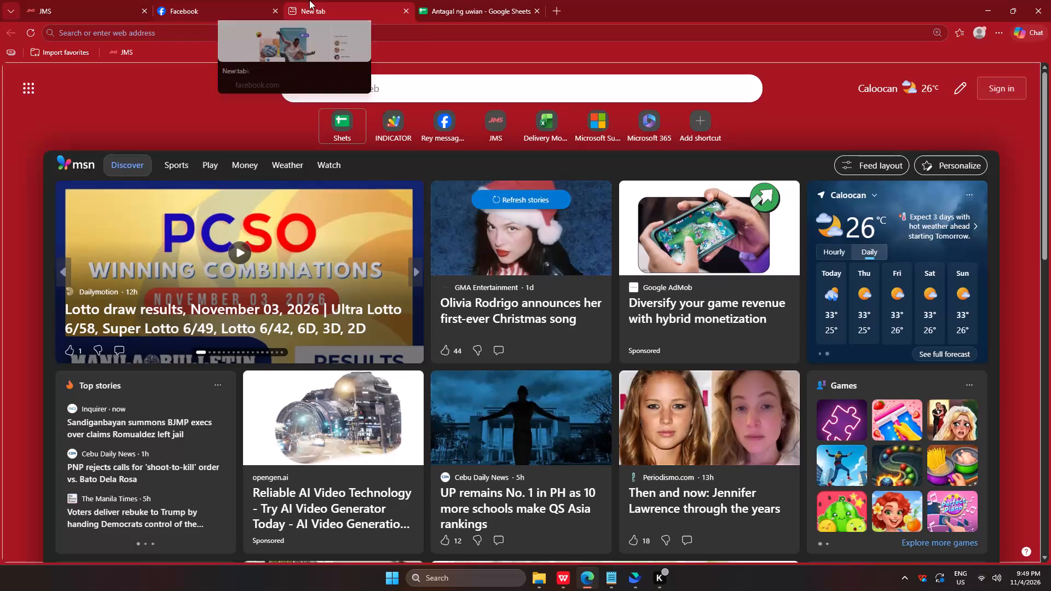
Switch to the 3RD AVE. daily manifest workbook in WPS Office and save it.
click(724, 5)
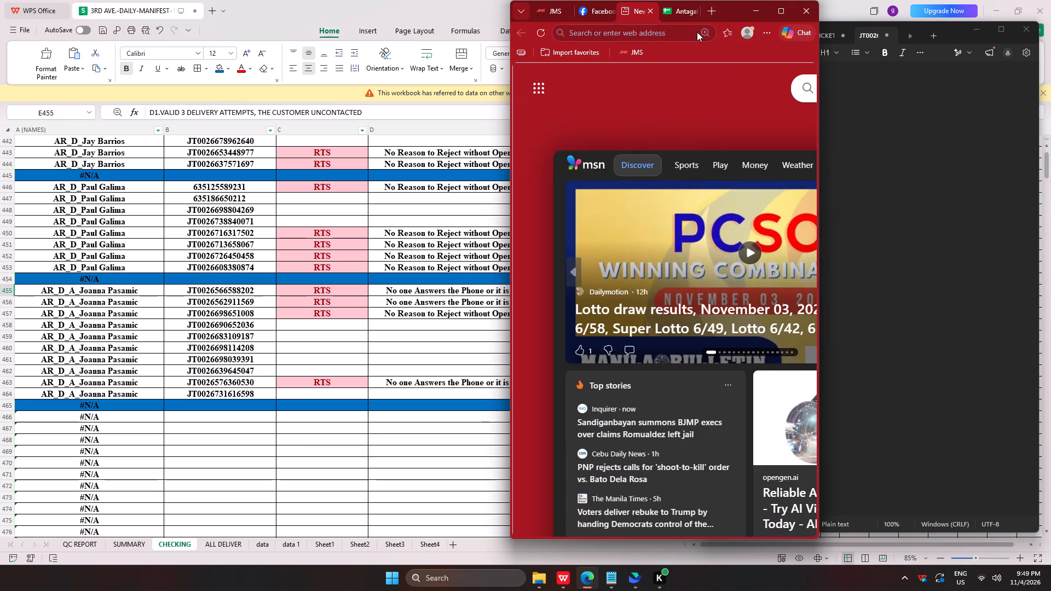
click(464, 125)
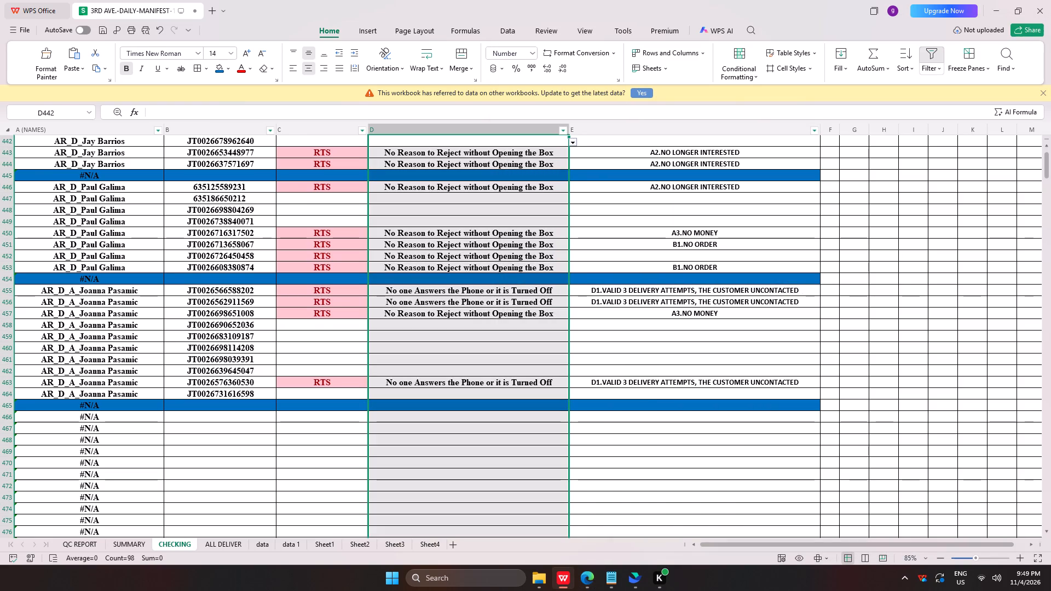
click(491, 434)
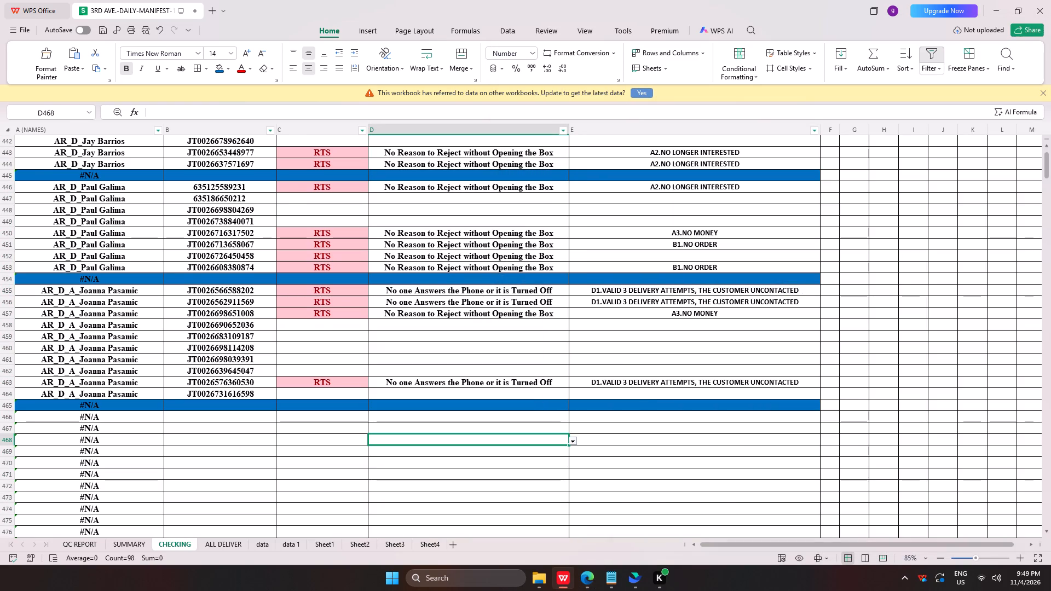
key(ctrl+s)
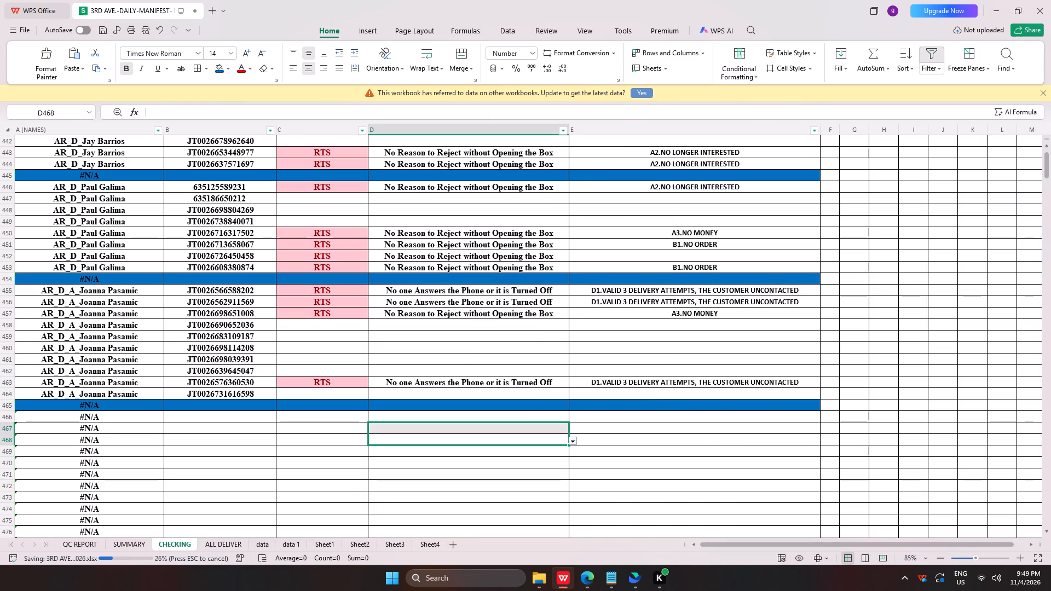
Copy the REDELIVER status from C423 into the blank status cells C427:C429, C432:C439, C441:C442, C447:C449, C458:C462 and C464 on the CHECKING sheet.
scroll(435, 350, up, 2)
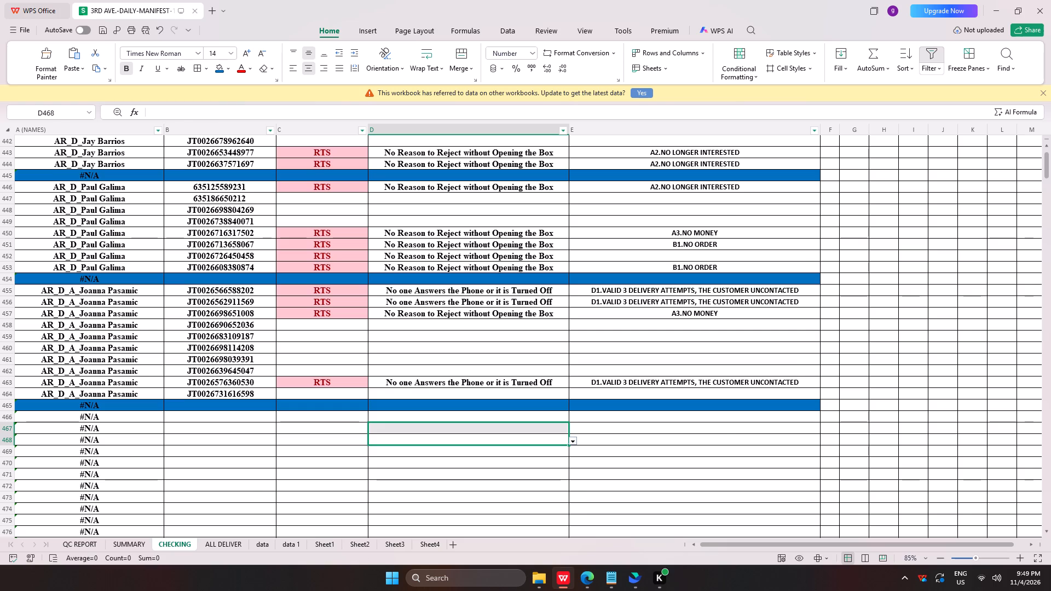
scroll(699, 333, up, 10)
click(269, 246)
click(350, 262)
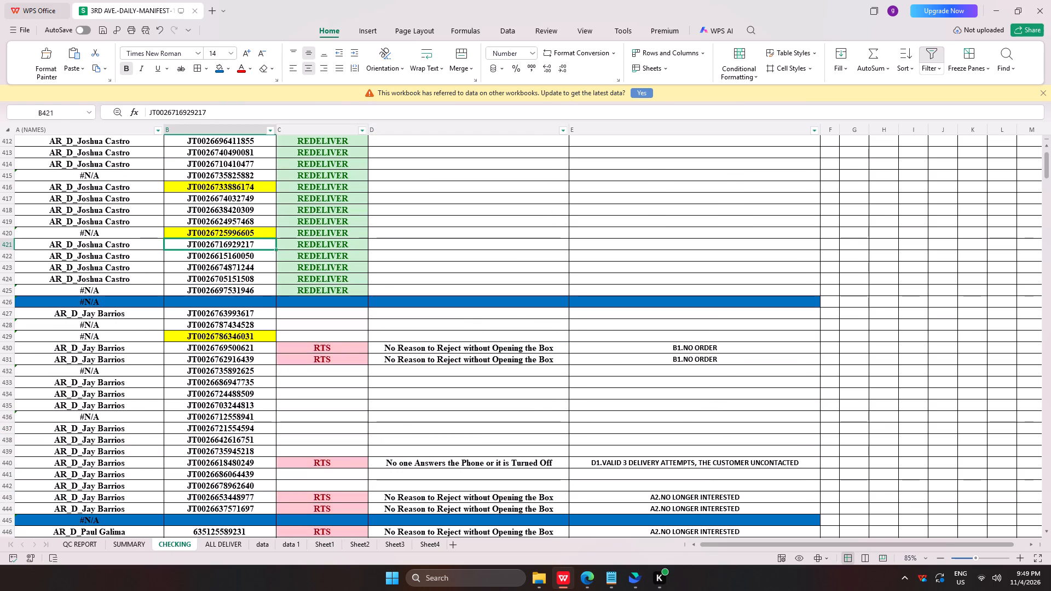
key(ctrl+c)
scroll(385, 307, down, 3)
ctrl+drag(331, 211, 328, 232)
ctrl+drag(334, 266, 323, 355)
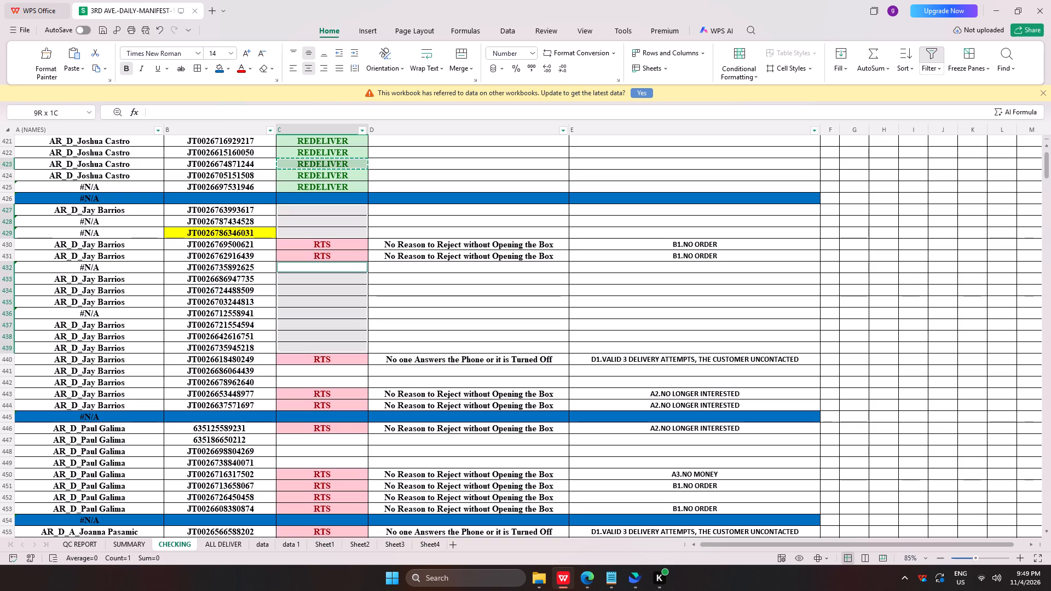
ctrl+drag(323, 355, 328, 352)
ctrl+drag(353, 372, 353, 379)
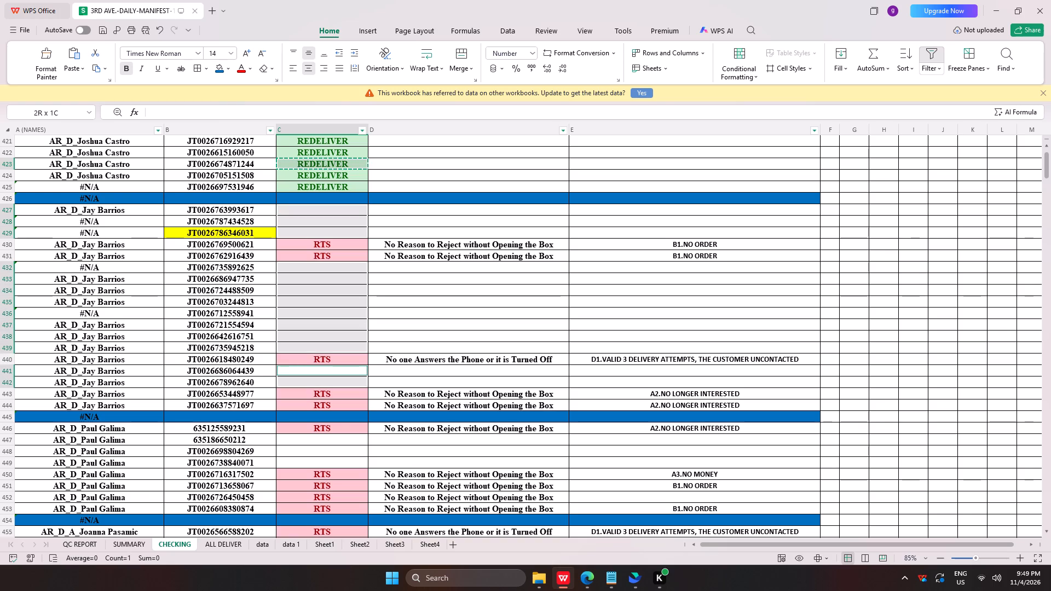
ctrl+drag(353, 379, 353, 383)
ctrl+drag(350, 438, 349, 464)
scroll(353, 296, down, 7)
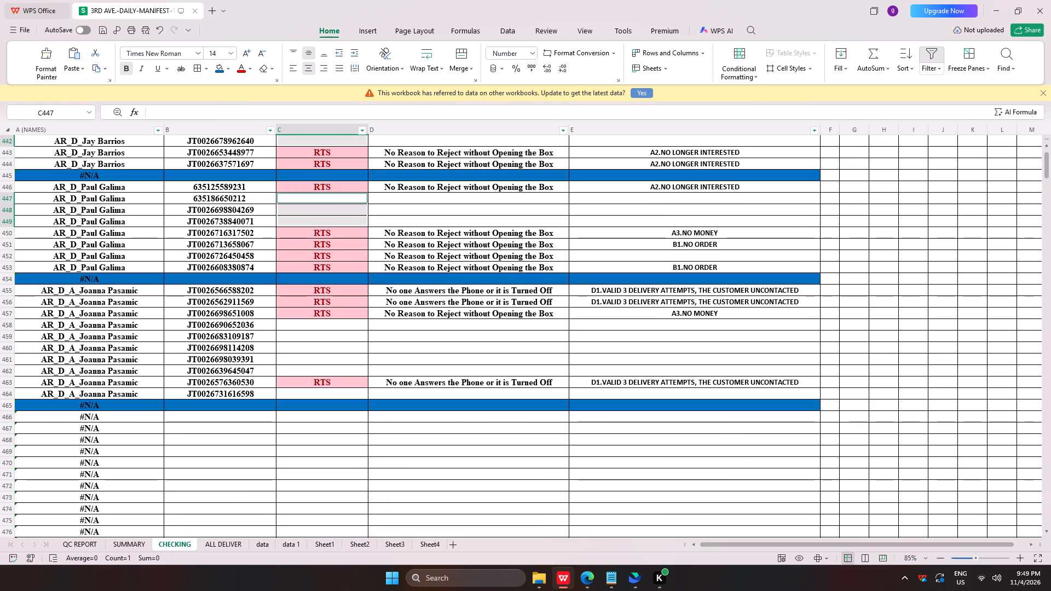
ctrl+drag(358, 326, 353, 373)
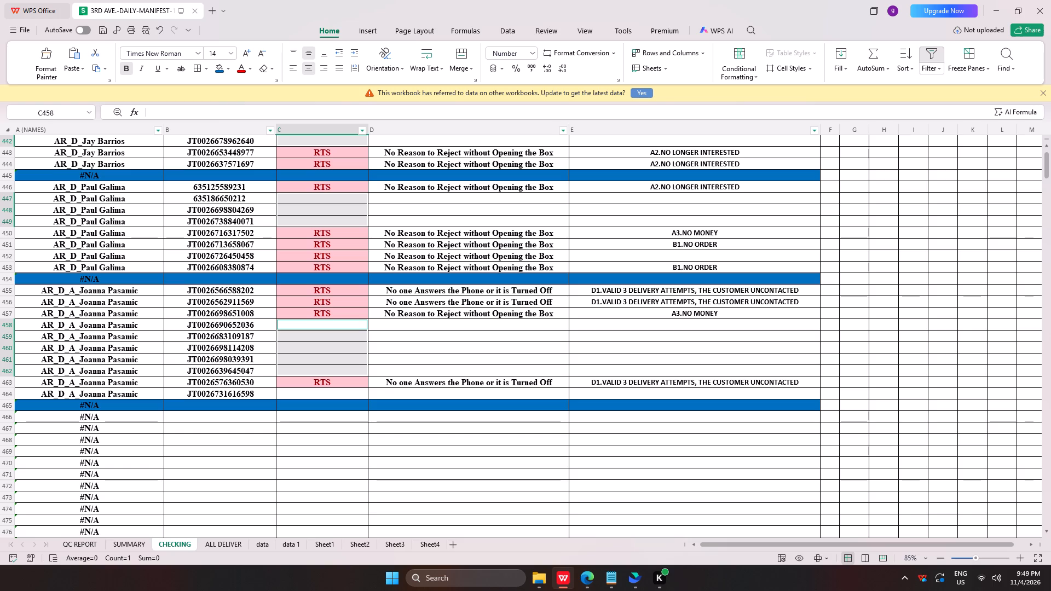
ctrl+click(357, 394)
key(ctrl+v)
Save the manifest workbook with the REDELIVER statuses filled in.
click(536, 344)
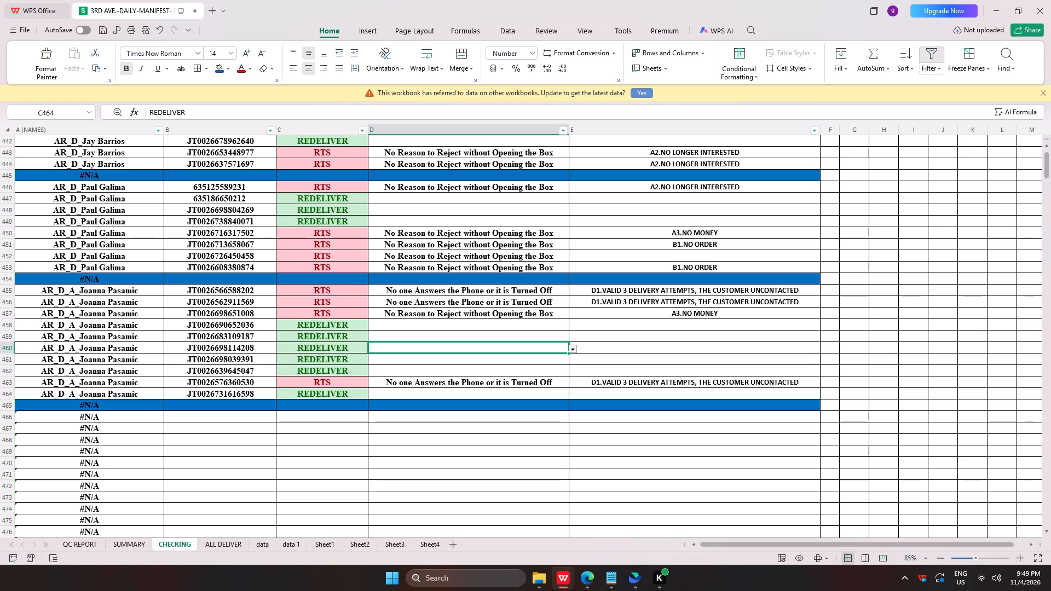
key(ctrl+s)
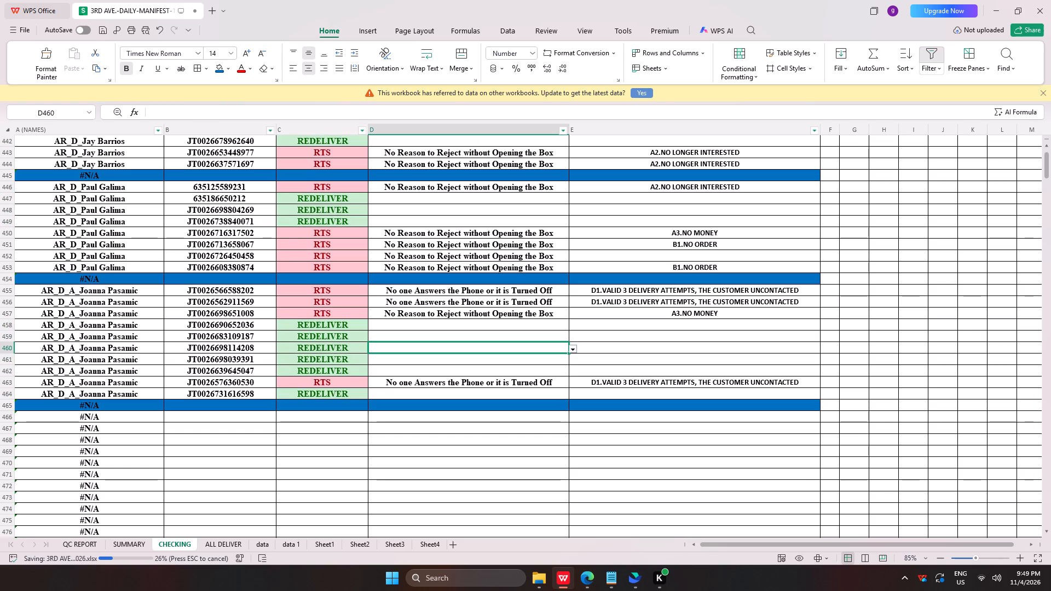
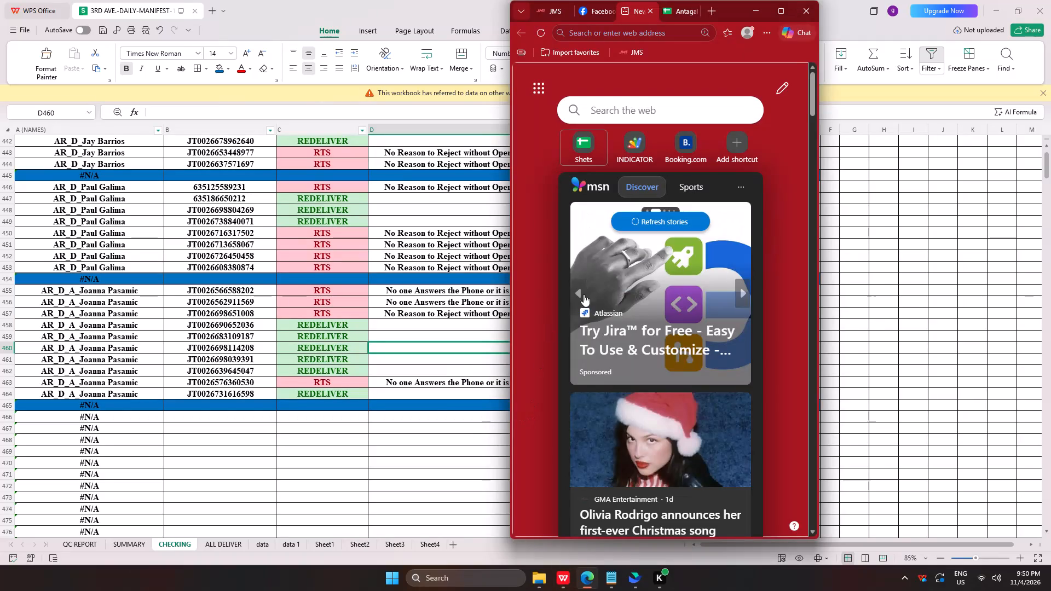
Switch to the maximized Edge browser's JMS site and open the Inventory Taking Report.
click(340, 460)
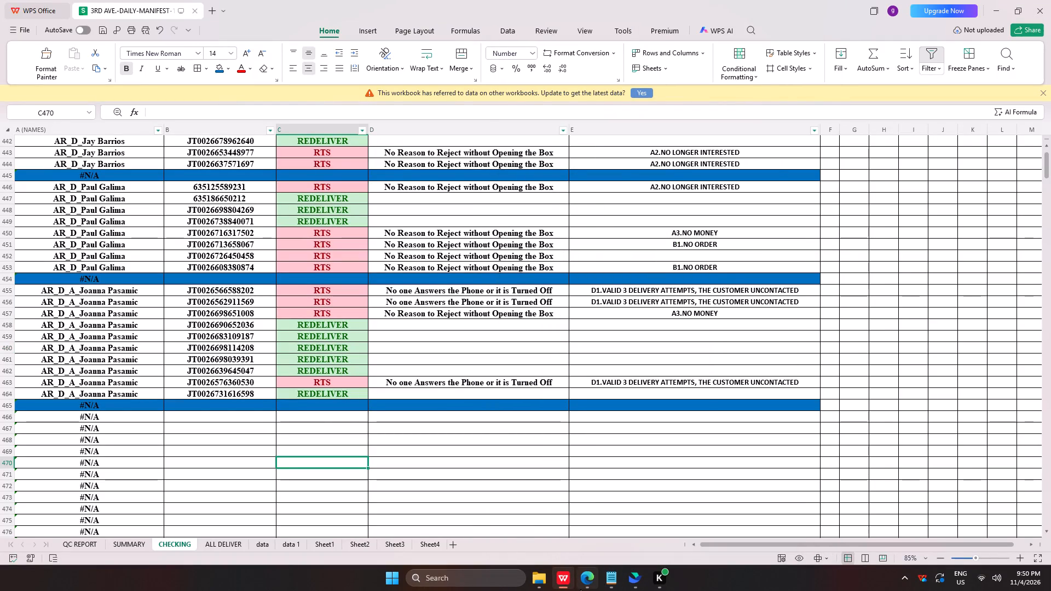
click(580, 589)
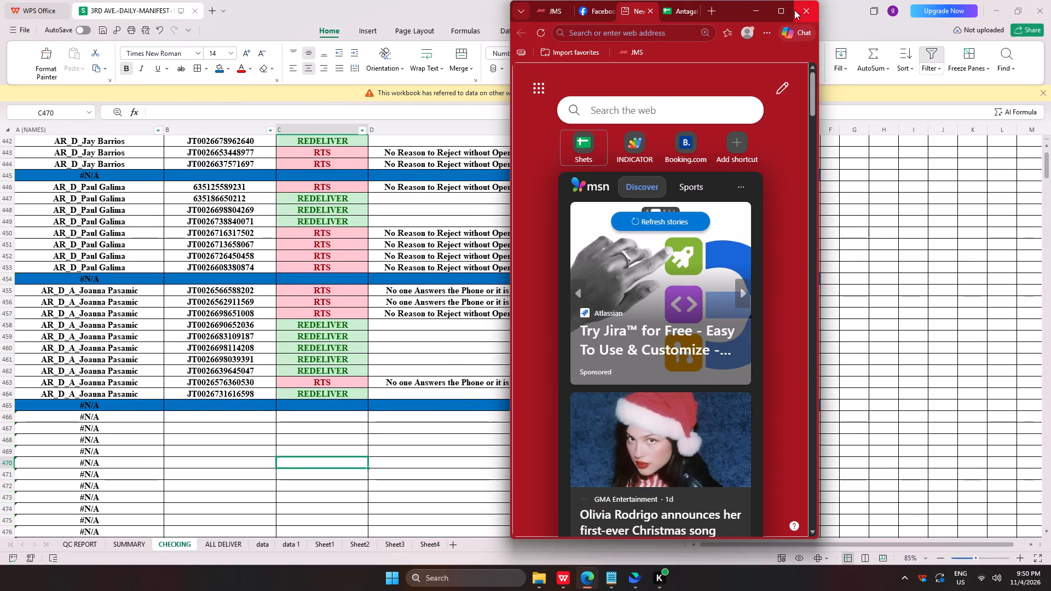
click(777, 9)
click(226, 2)
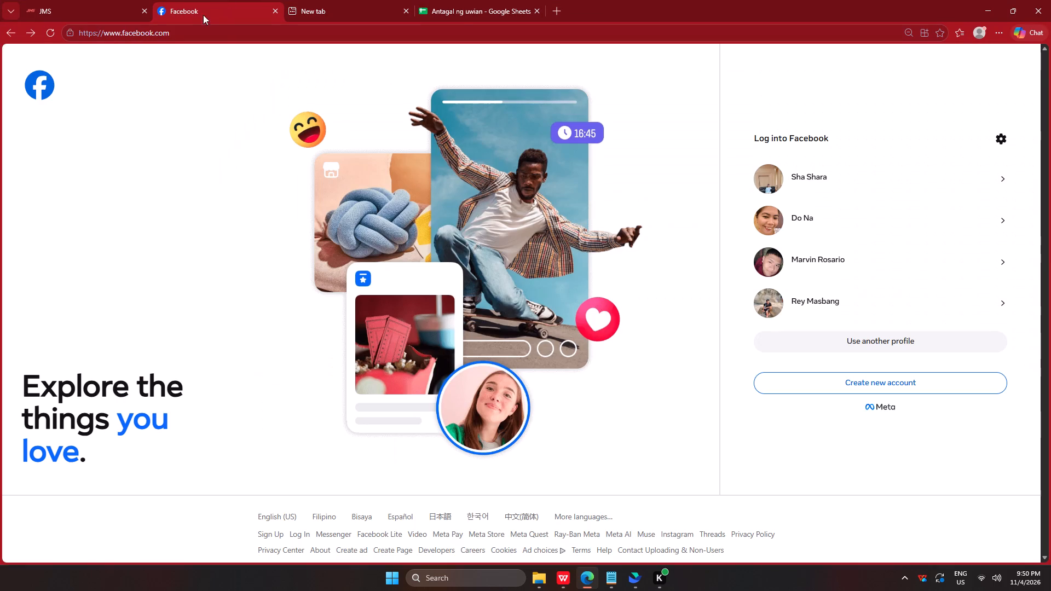
click(69, 8)
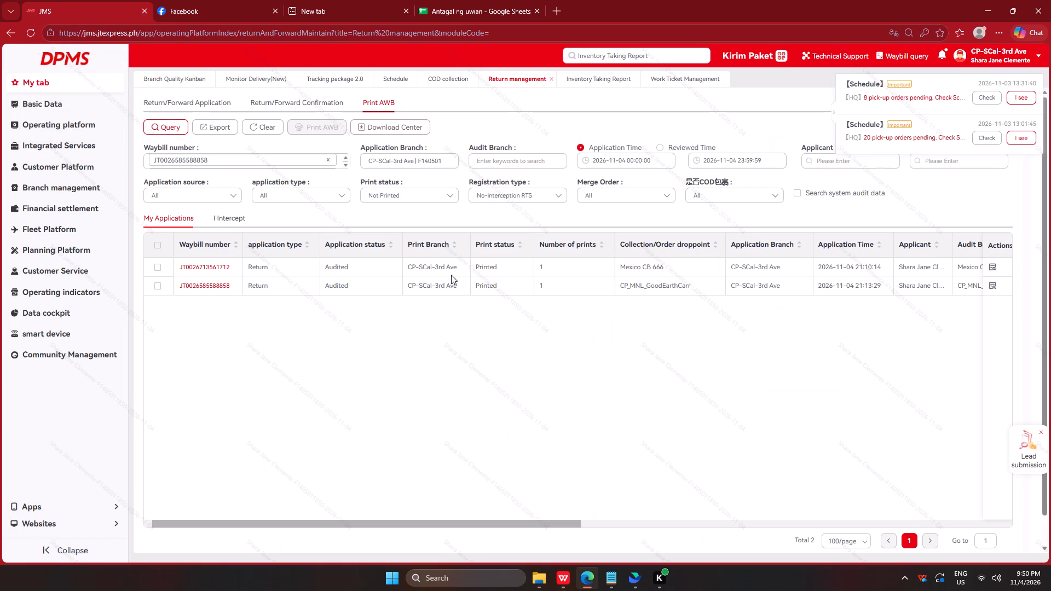
click(481, 428)
click(661, 59)
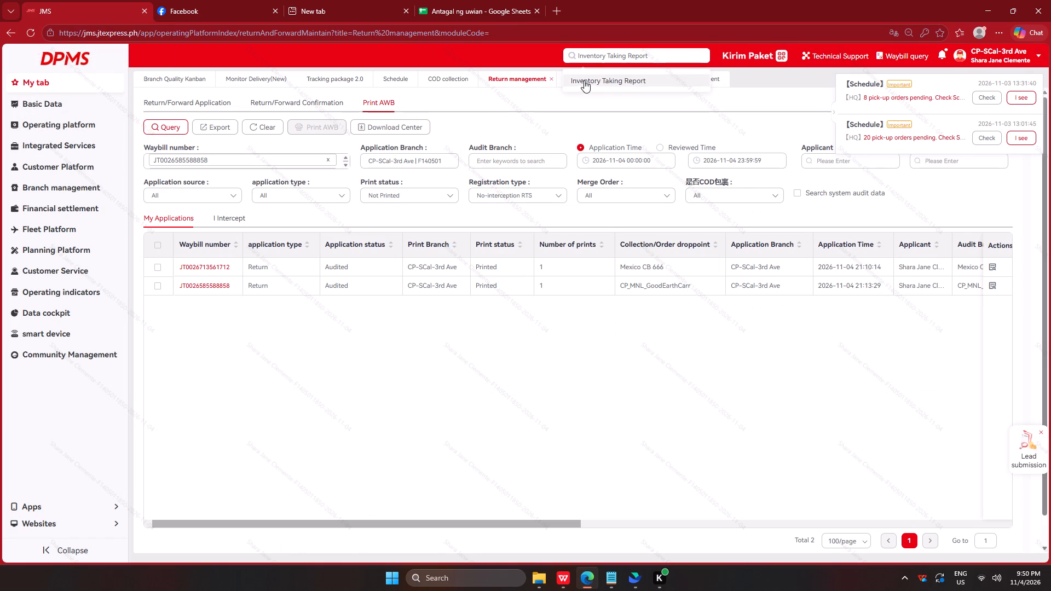
click(581, 83)
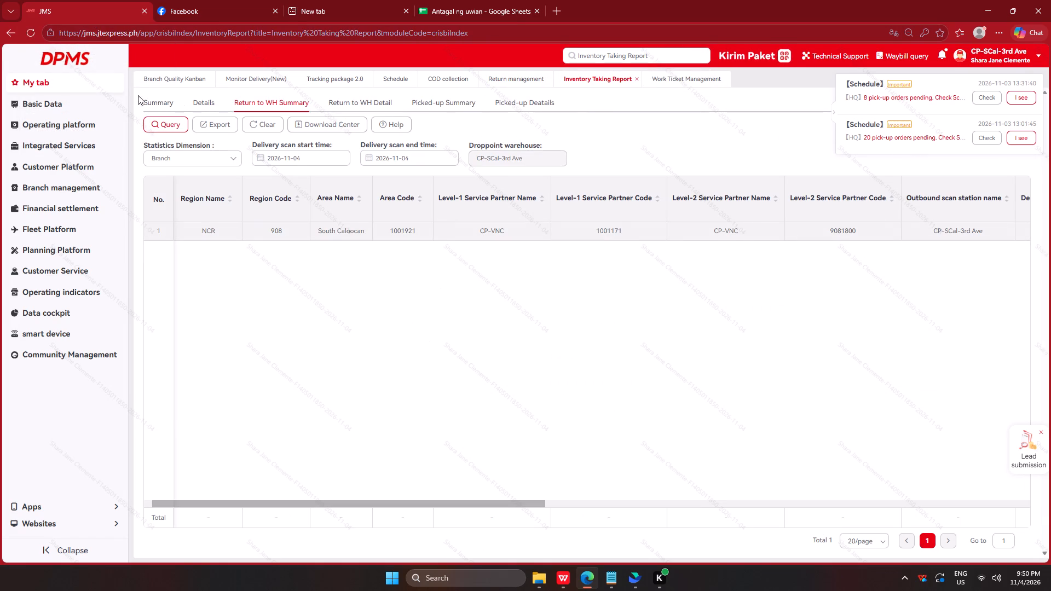
Query the Return to WH Summary for CP-SCal-3rd Ave and open the details behind its Non POD without Inventory Scan count.
click(182, 126)
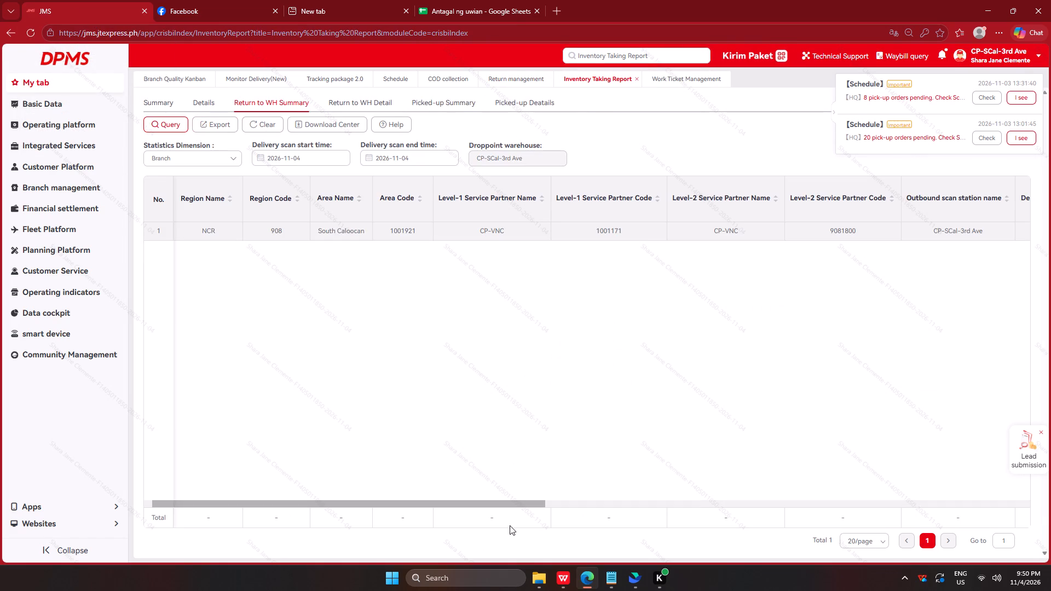
drag(512, 505, 736, 517)
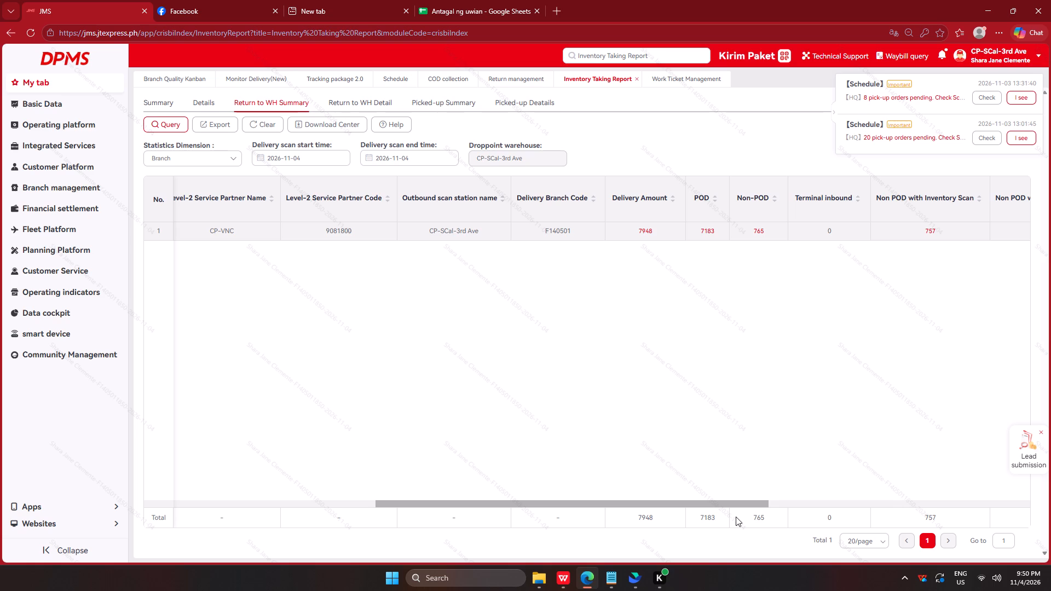
drag(736, 517, 822, 507)
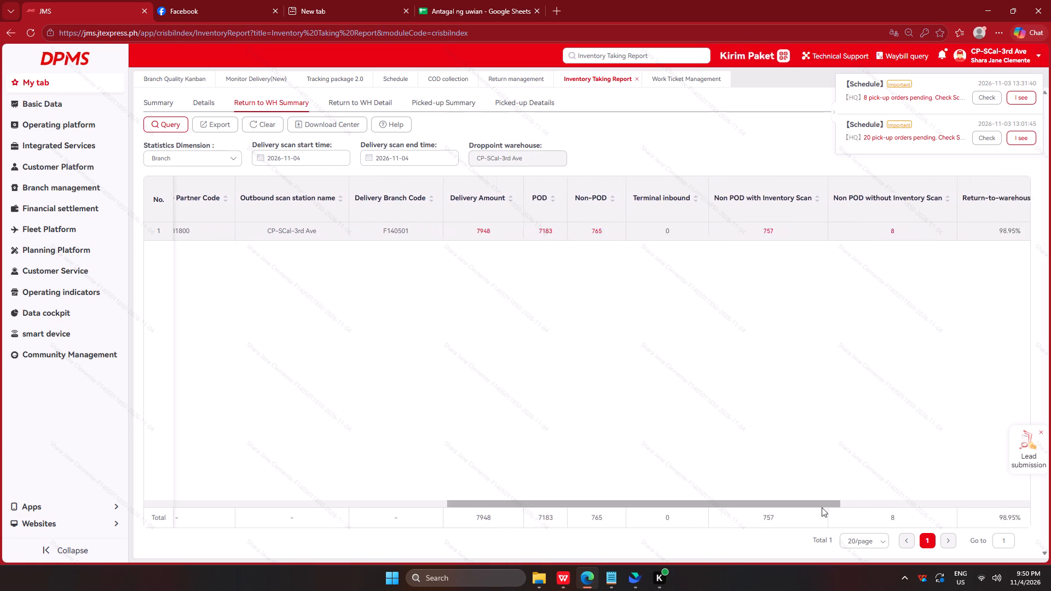
drag(822, 507, 831, 508)
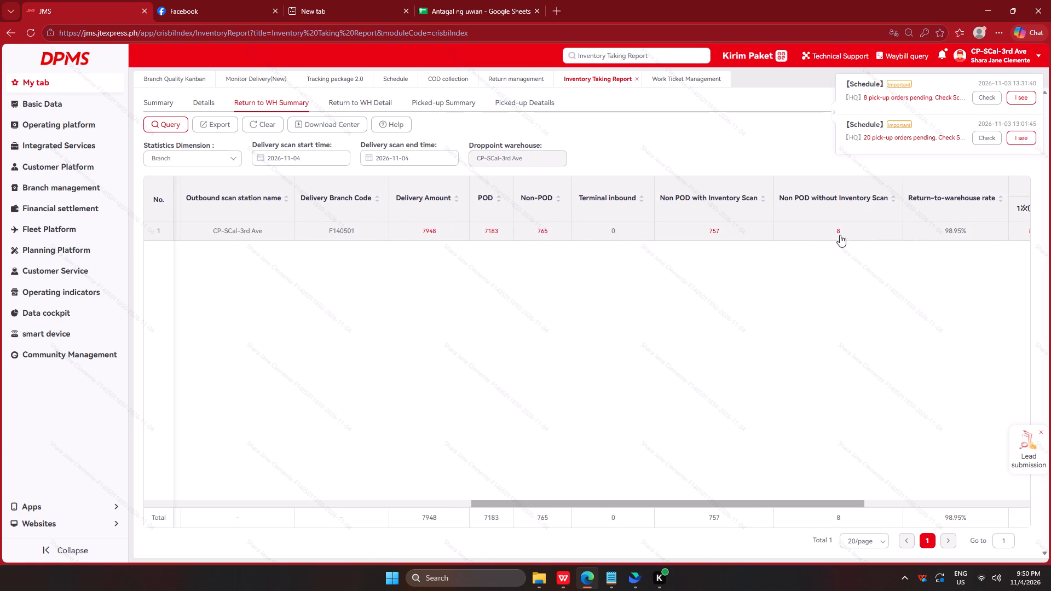
click(838, 234)
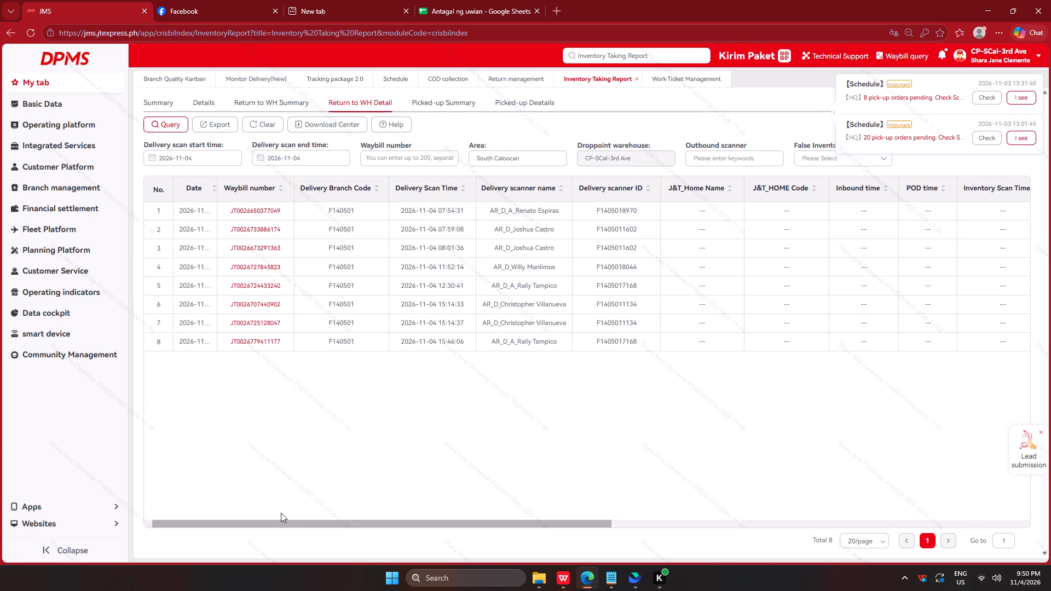
Start a screenshot capture of the waybill list in Return to WH Detail.
key(ctrl+shift+a)
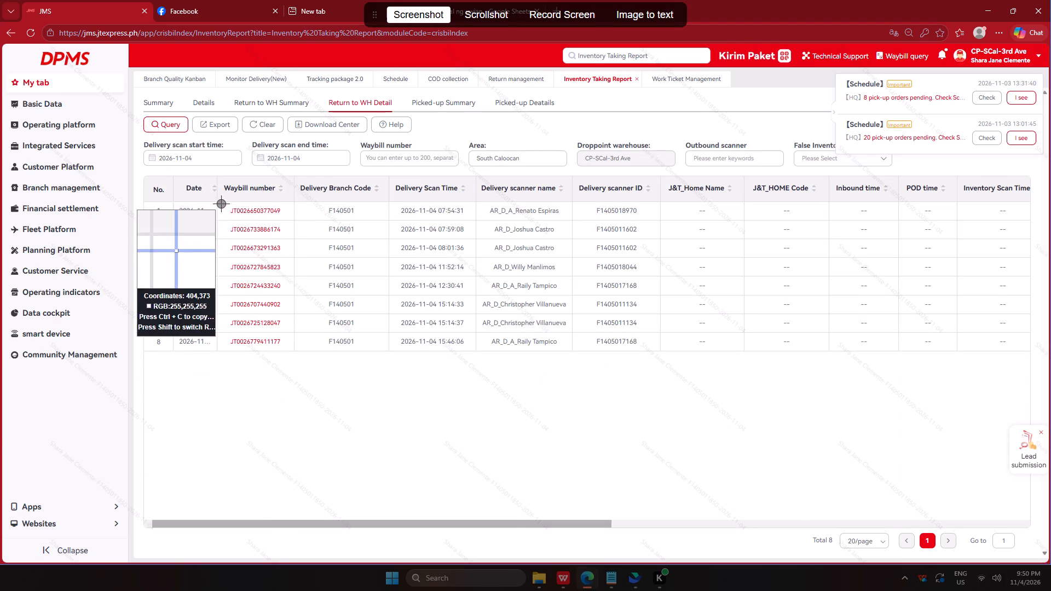
Capture the Waybill number column of rows 1 to 8 in Return to WH Detail and copy its text with Image to text.
drag(221, 204, 302, 355)
click(650, 19)
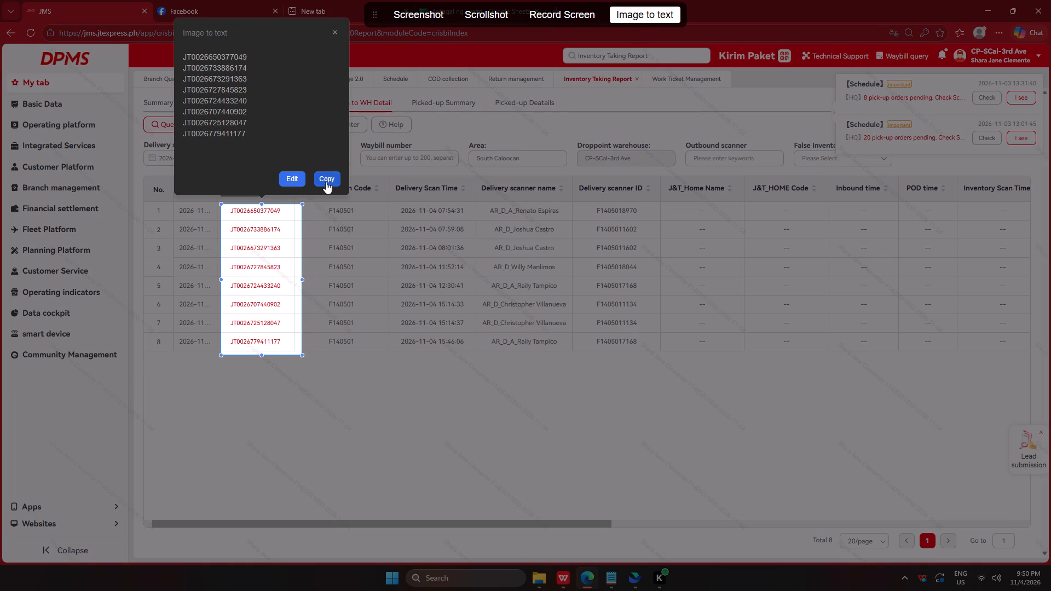
click(326, 181)
Replace the waybills in Tracking package 2.0 with the copied waybill numbers and look them up.
click(329, 79)
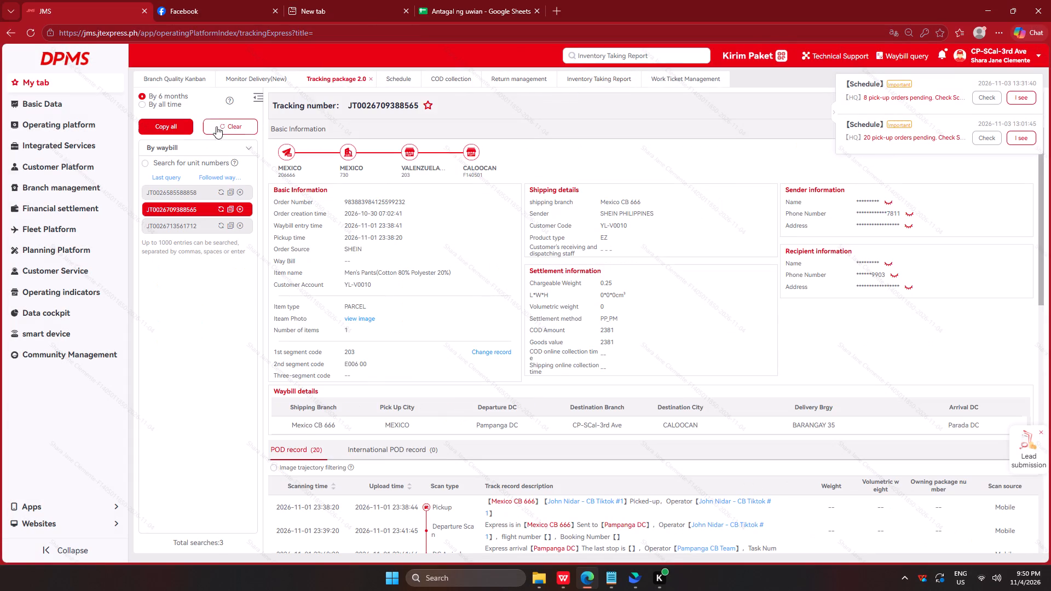
click(219, 123)
click(177, 357)
key(ctrl+v)
scroll(543, 294, down, 5)
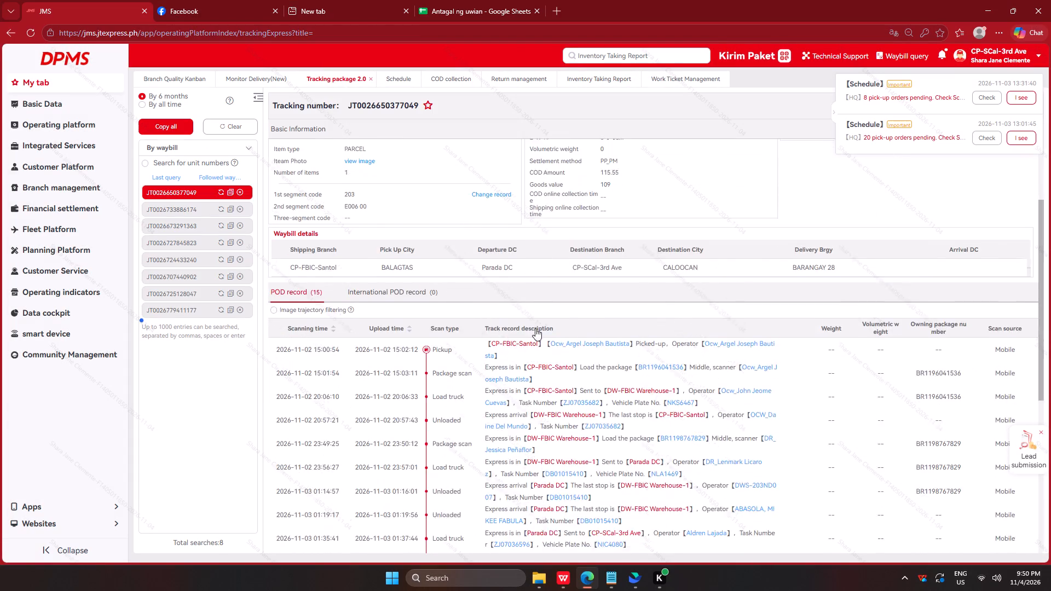
scroll(535, 328, down, 2)
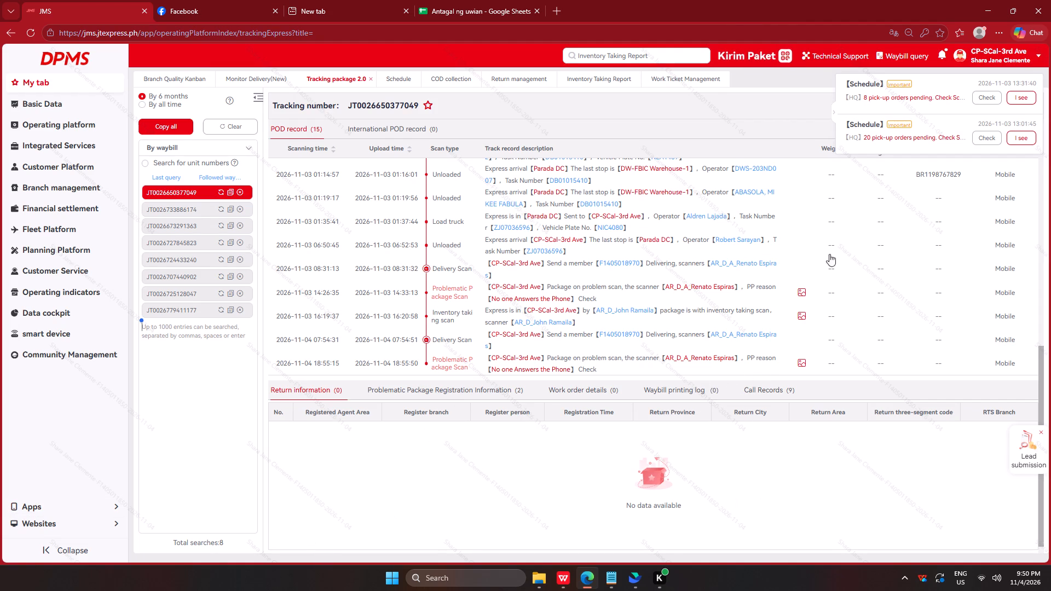
click(800, 364)
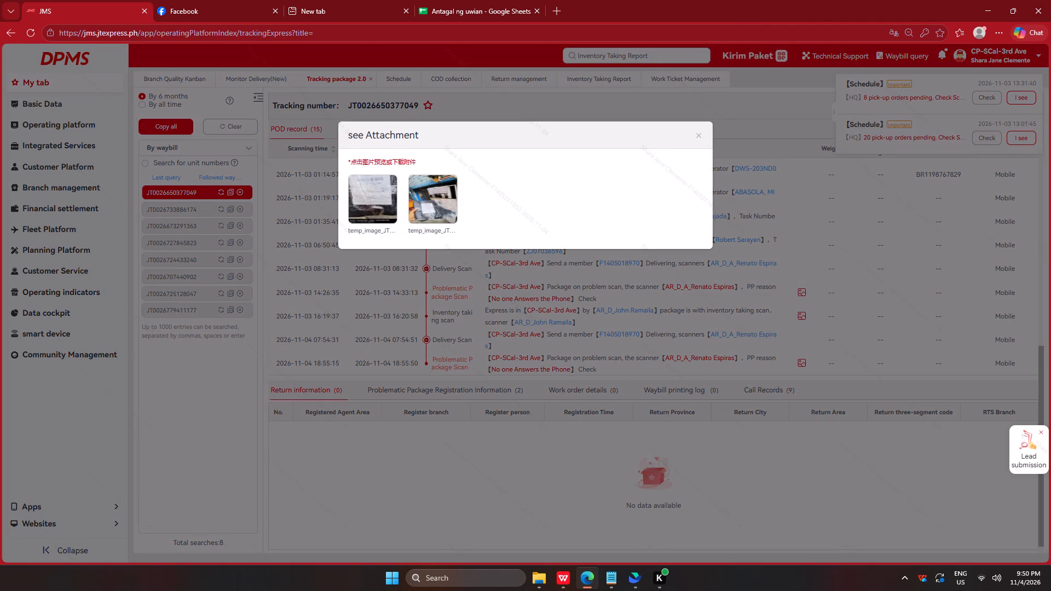
click(370, 218)
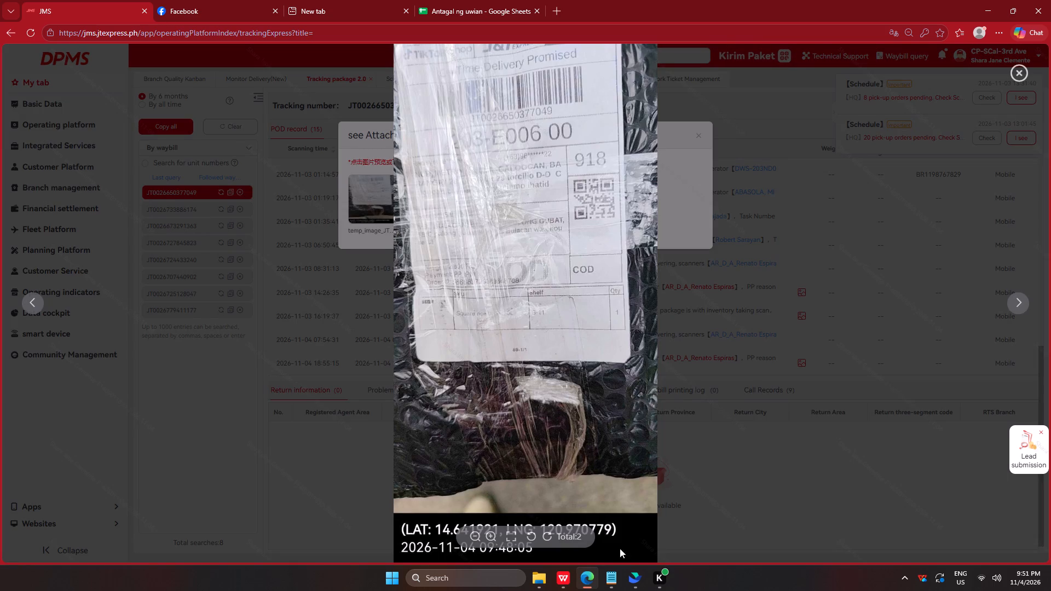
click(727, 418)
click(433, 217)
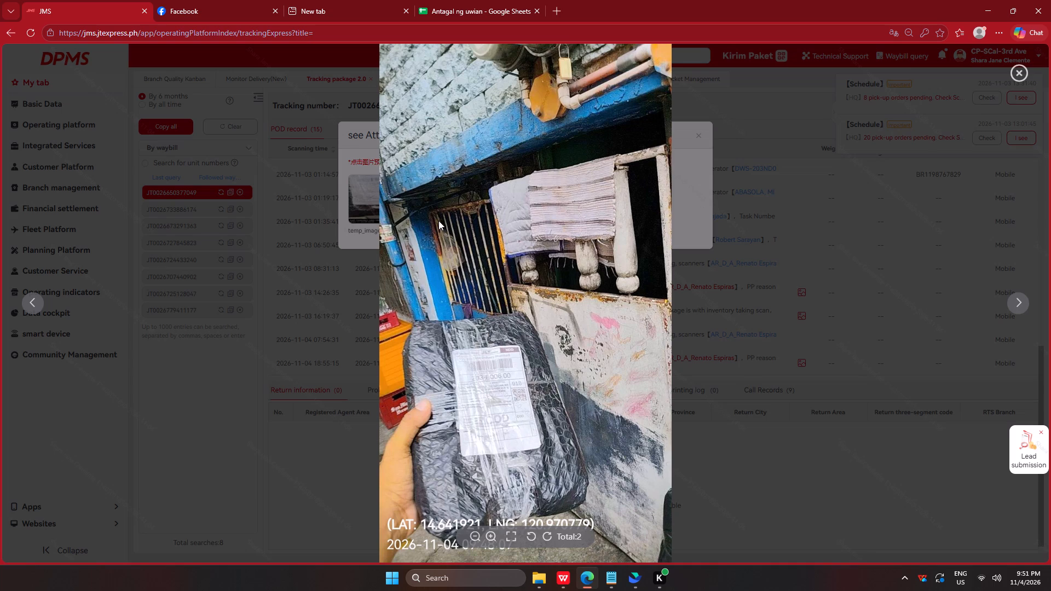
click(764, 466)
click(733, 283)
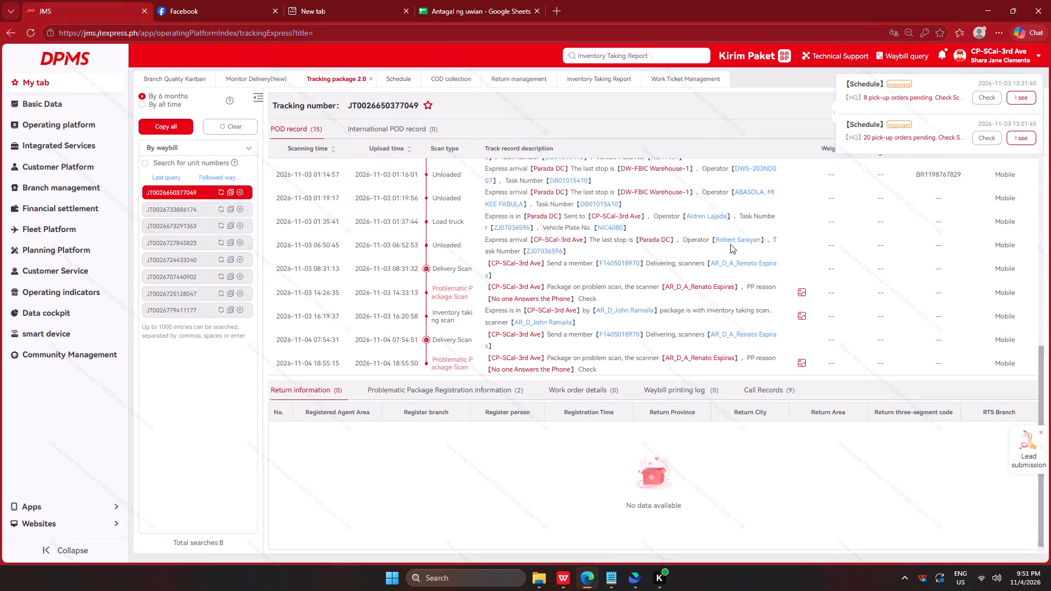
Examine an enlarged view of the second photo attached to the same waybill's 2026-11-03 problematic package scan.
click(801, 292)
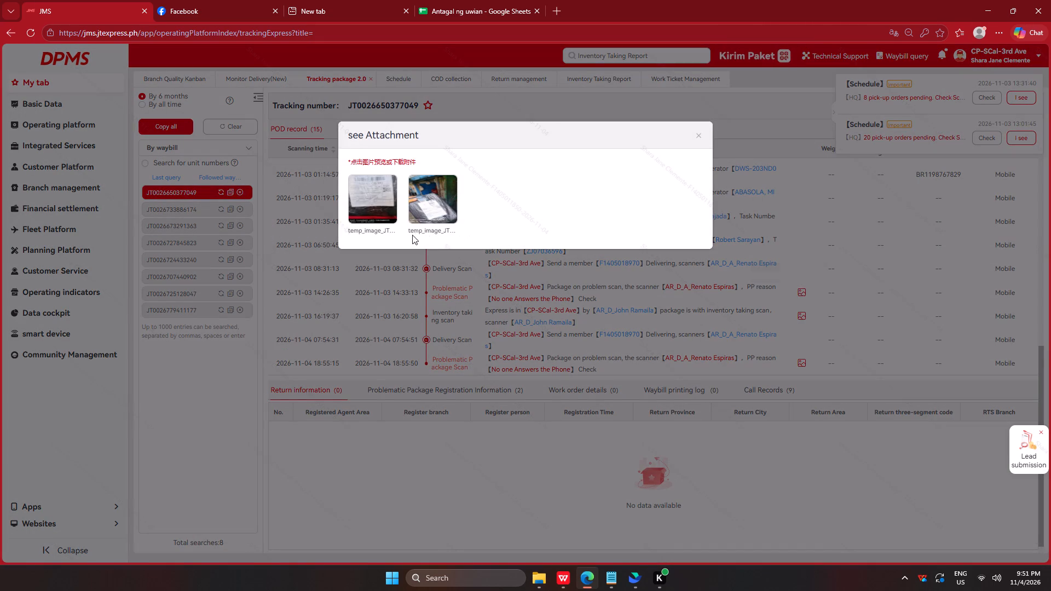
click(434, 218)
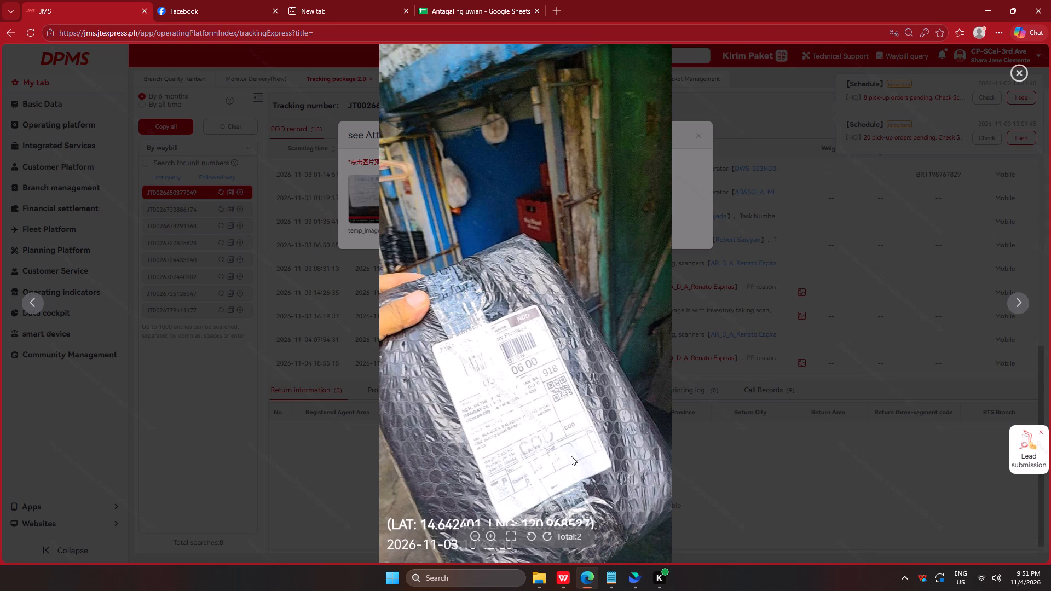
double_click(552, 390)
triple_click(490, 537)
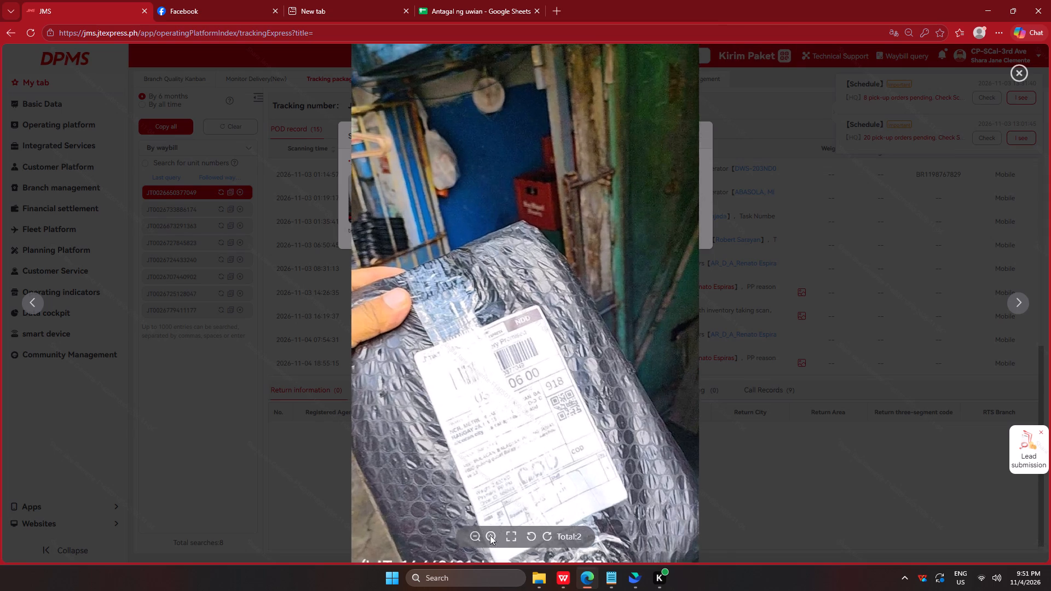
triple_click(490, 534)
scroll(527, 445, down, 8)
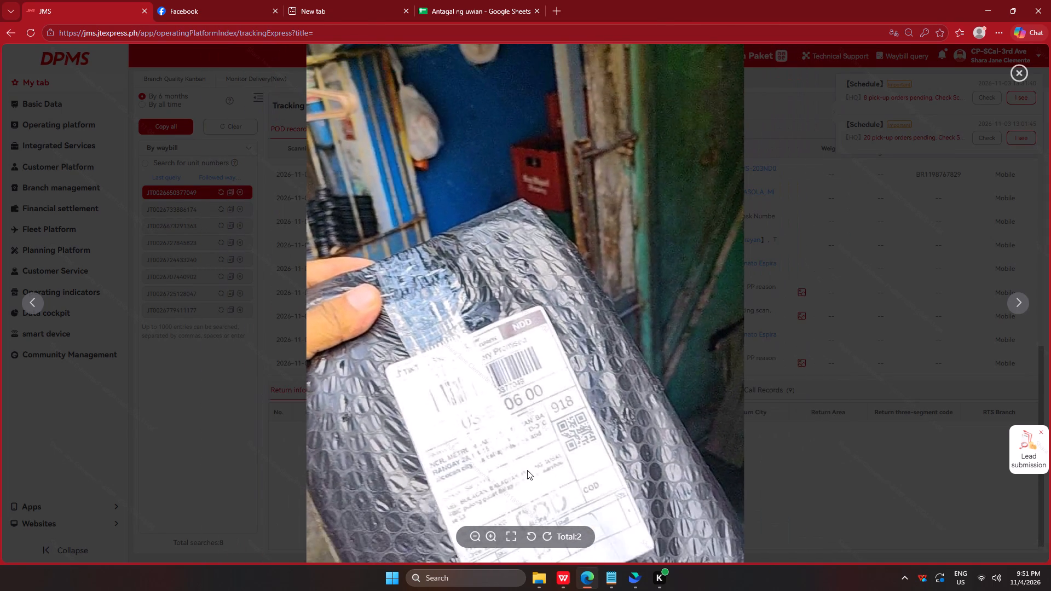
scroll(527, 470, down, 4)
click(947, 395)
click(790, 309)
Examine an enlarged view of the photo attached to the same waybill's 2026-11-03 inventory taking scan.
click(802, 314)
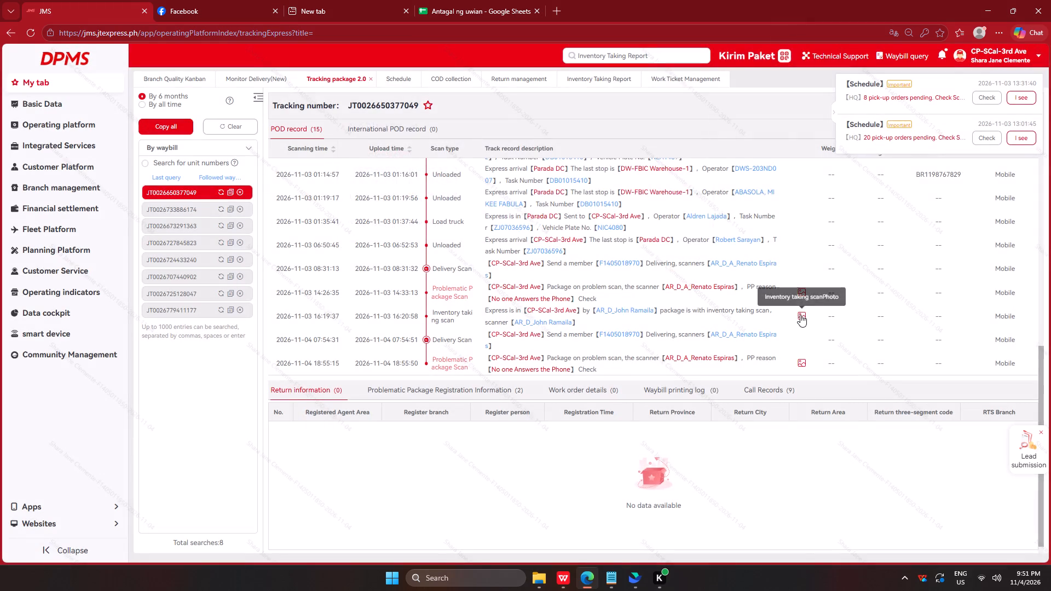
click(377, 214)
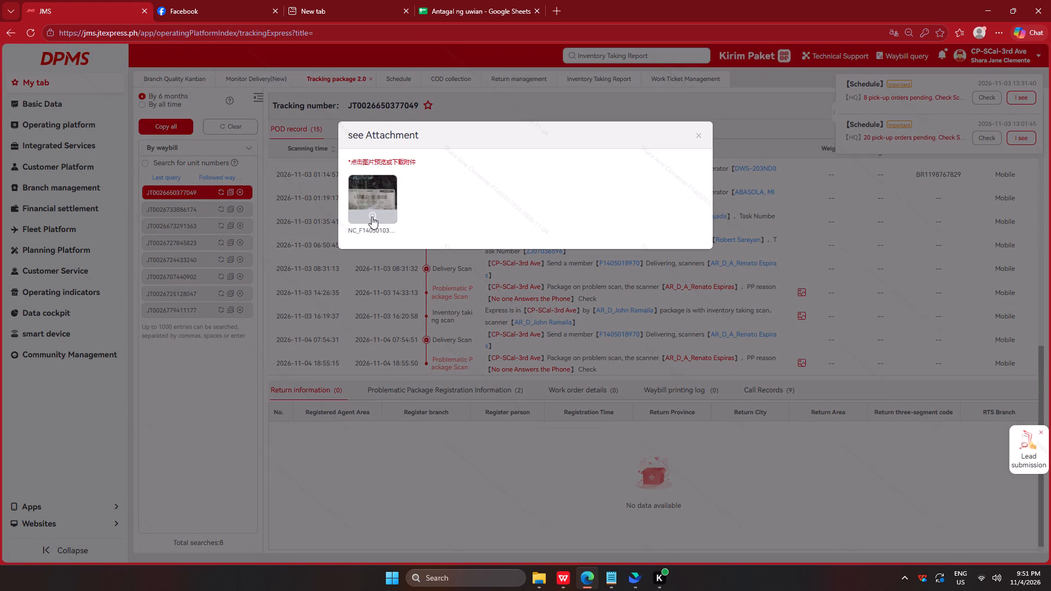
click(370, 217)
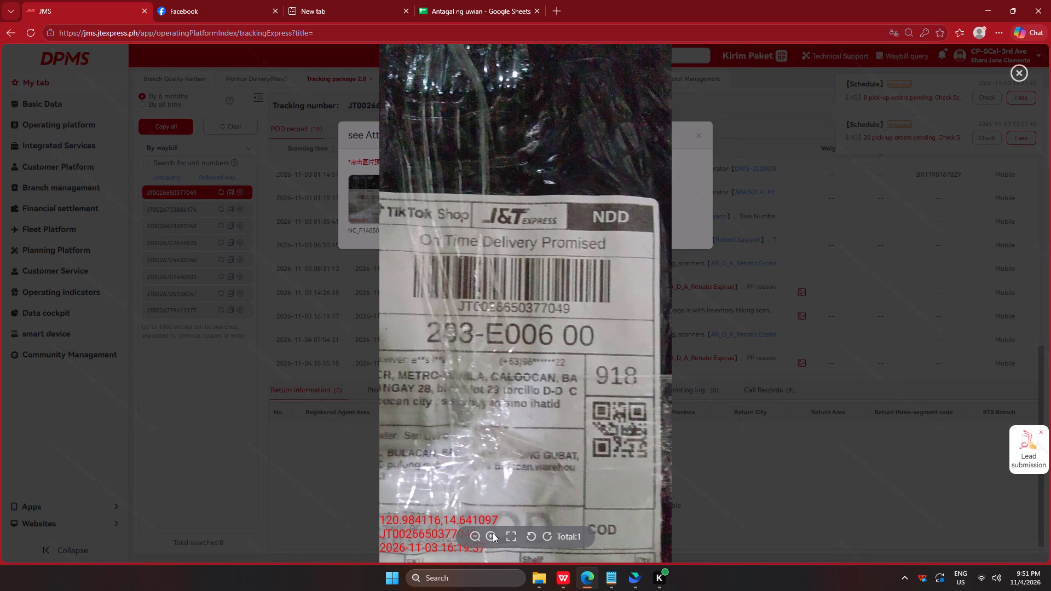
triple_click(491, 535)
scroll(536, 300, down, 2)
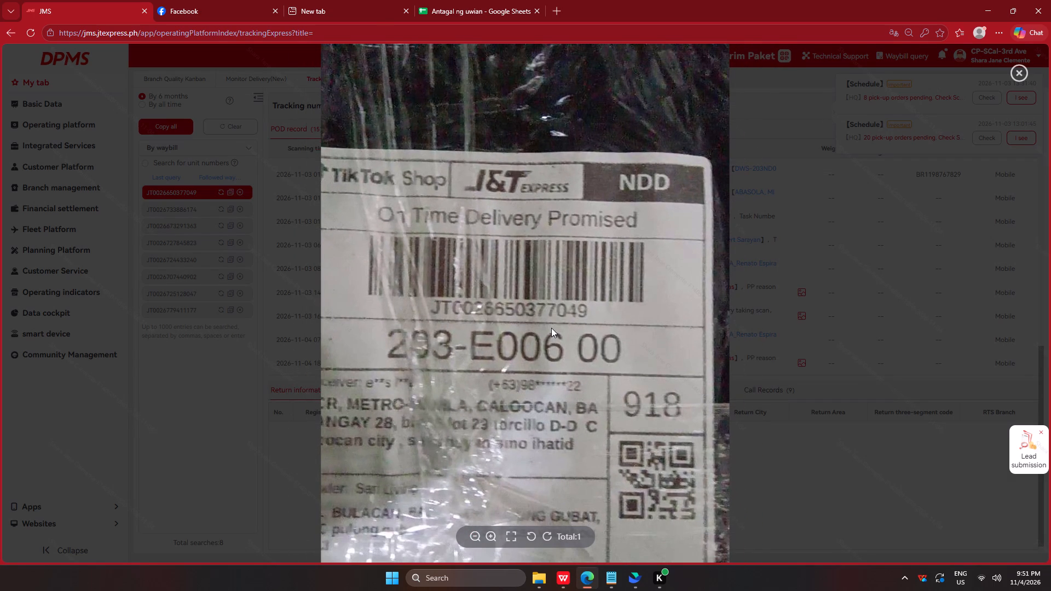
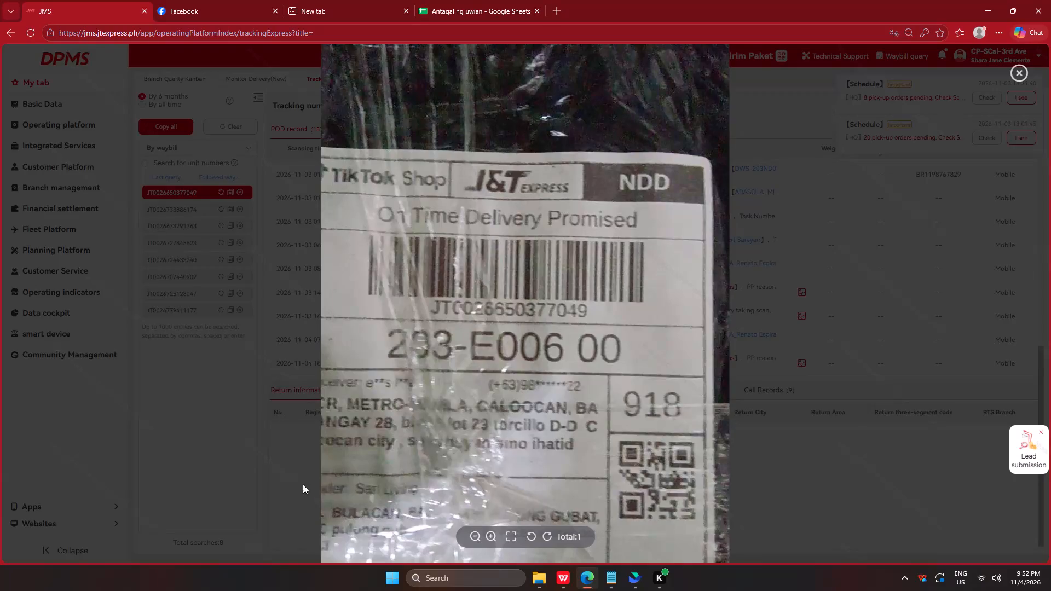
click(222, 431)
click(257, 398)
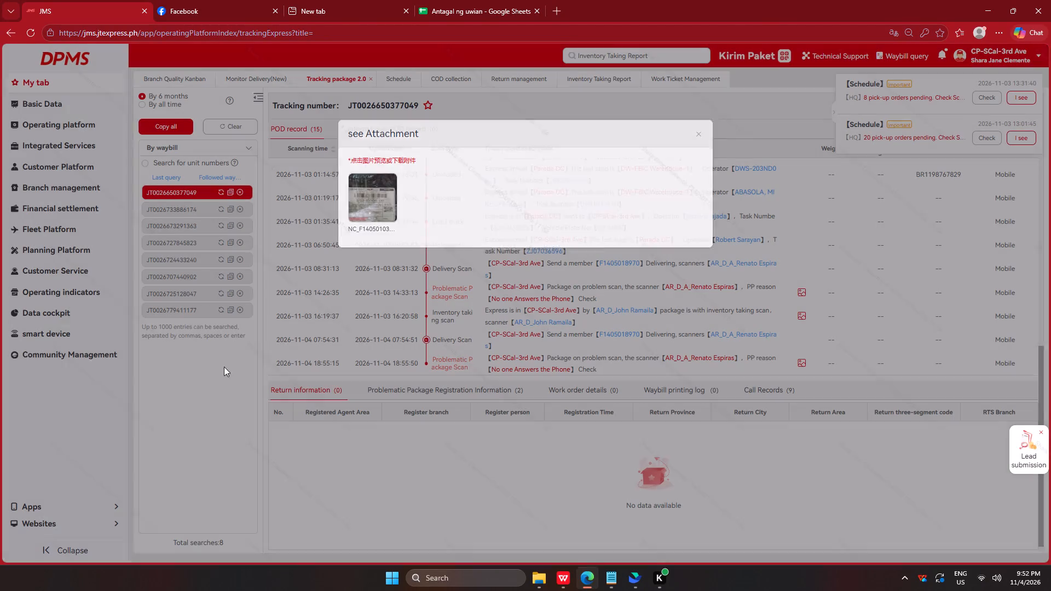
click(220, 192)
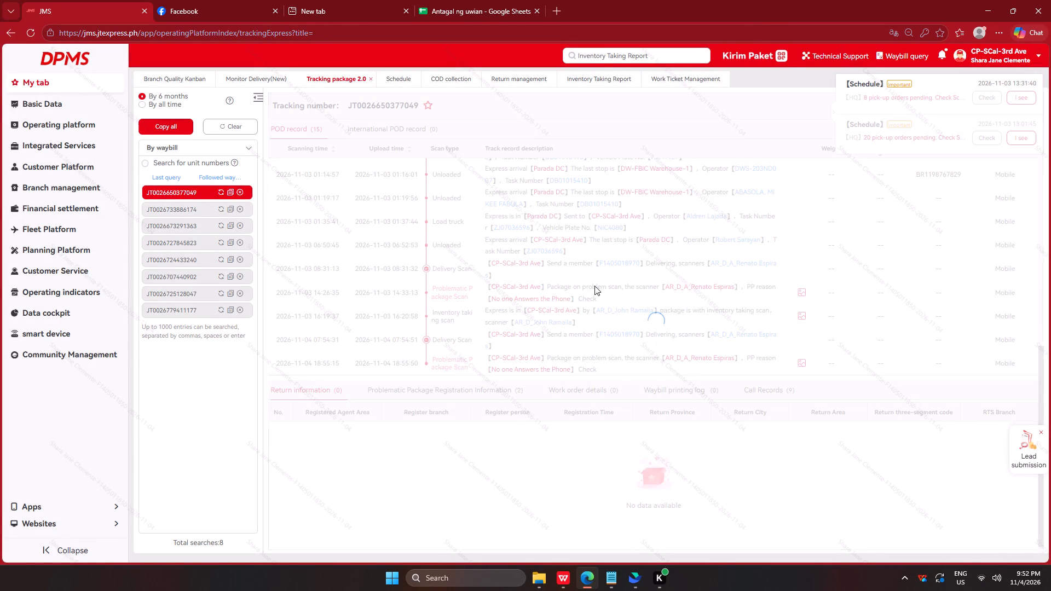
click(224, 191)
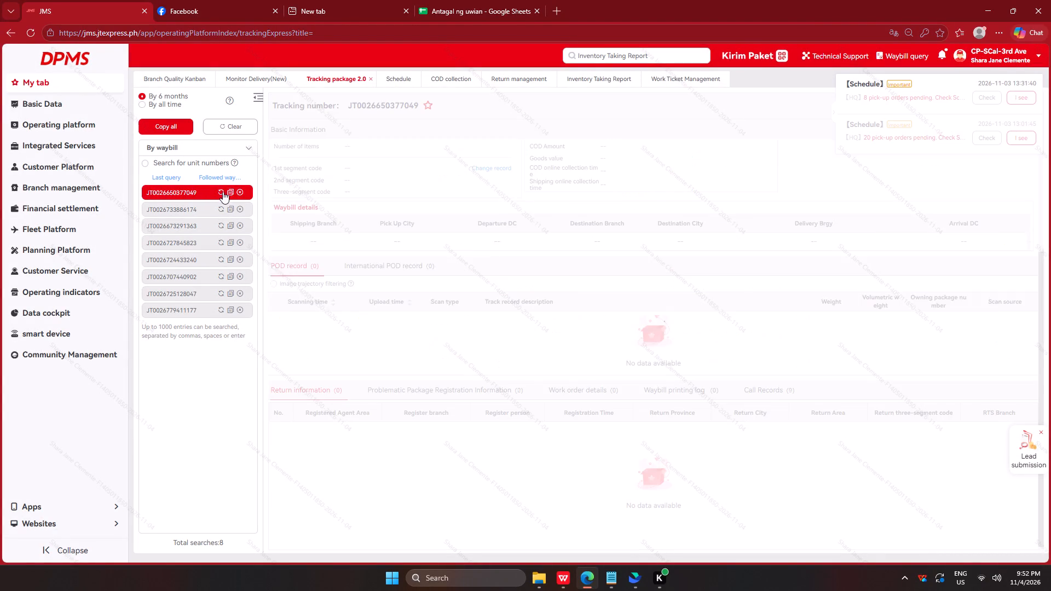
click(222, 193)
click(222, 193)
double_click(222, 193)
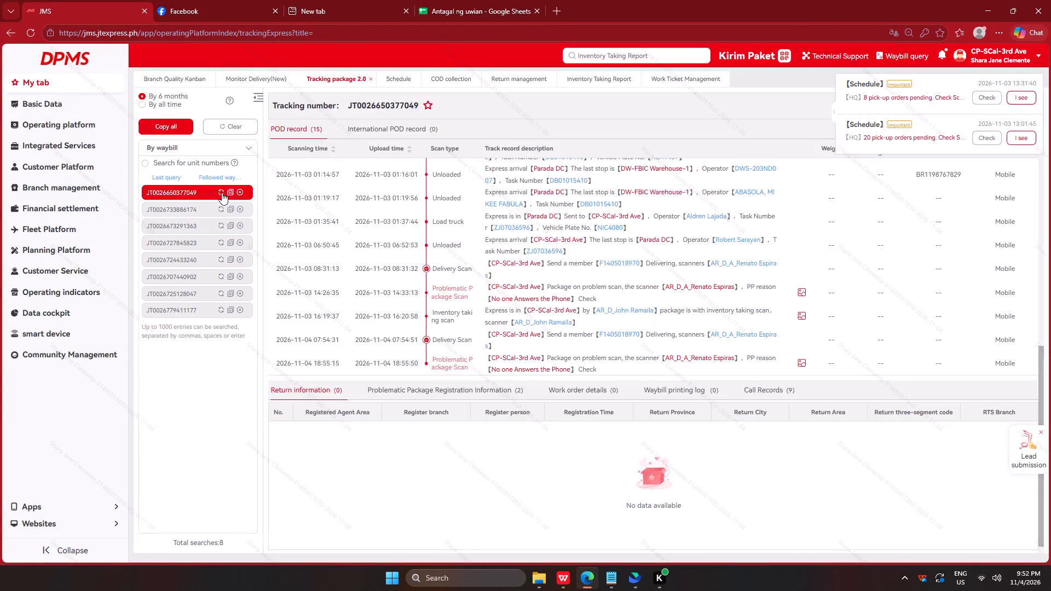
scroll(525, 380, down, 6)
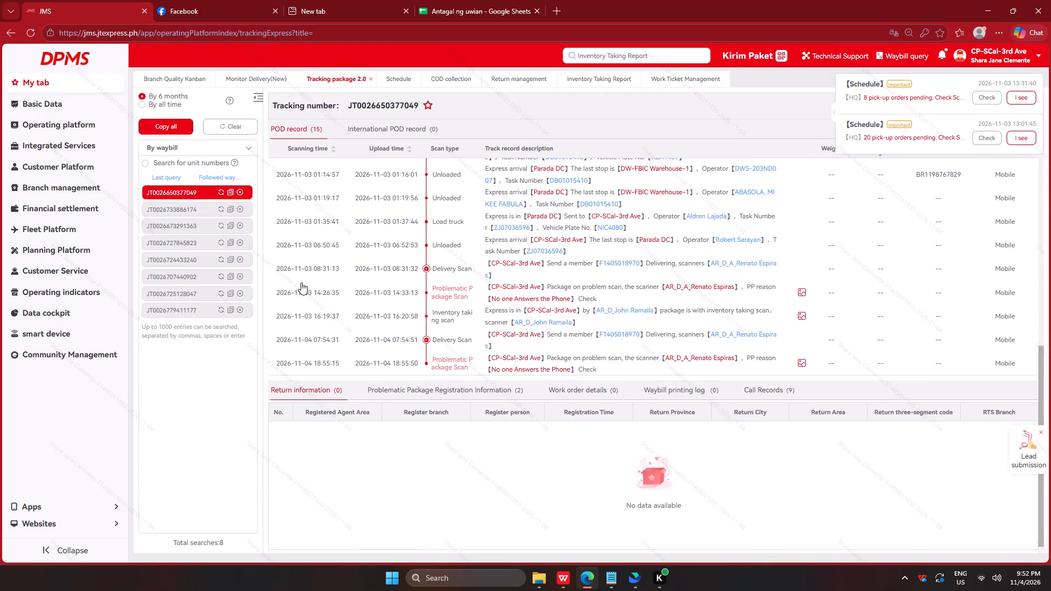
click(172, 209)
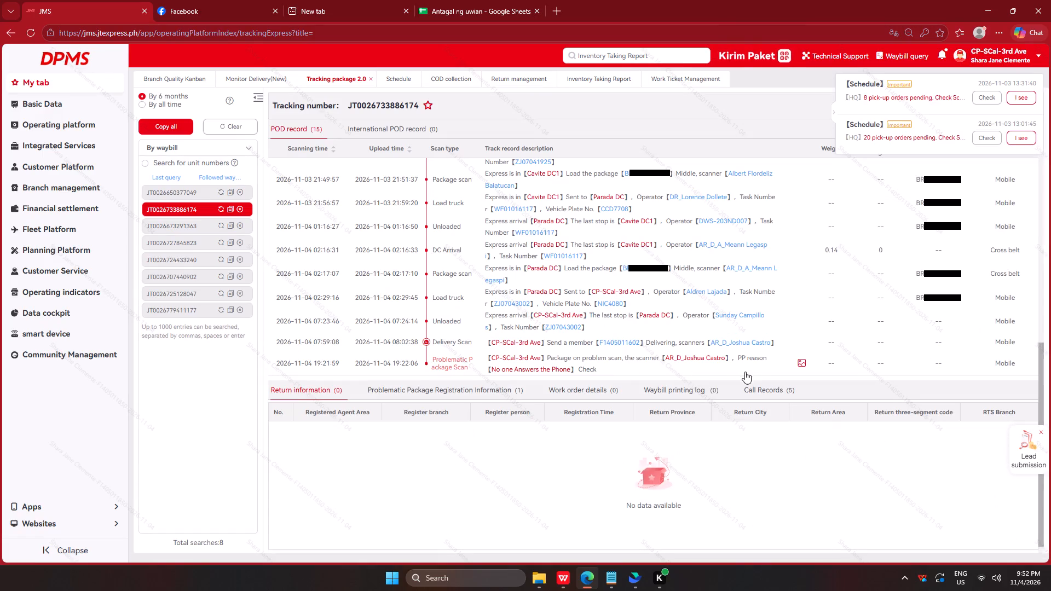
click(801, 363)
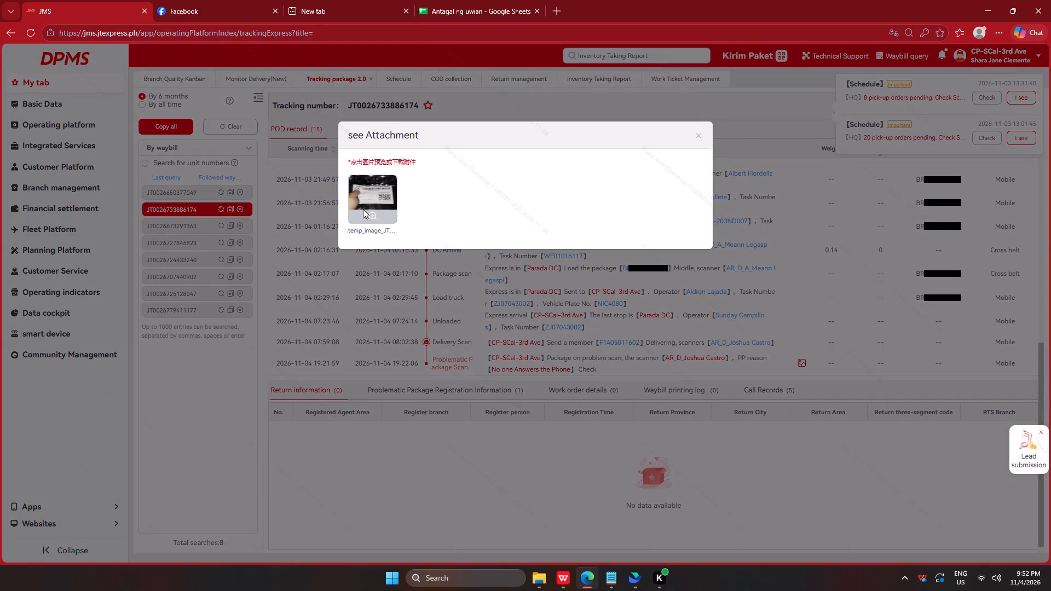
click(370, 215)
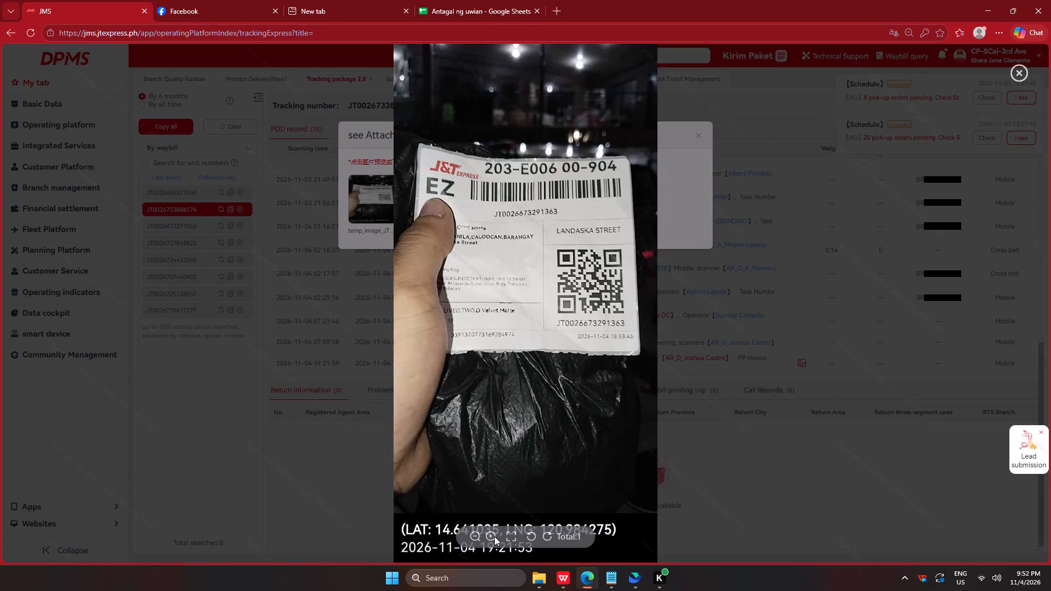
triple_click(492, 539)
click(492, 539)
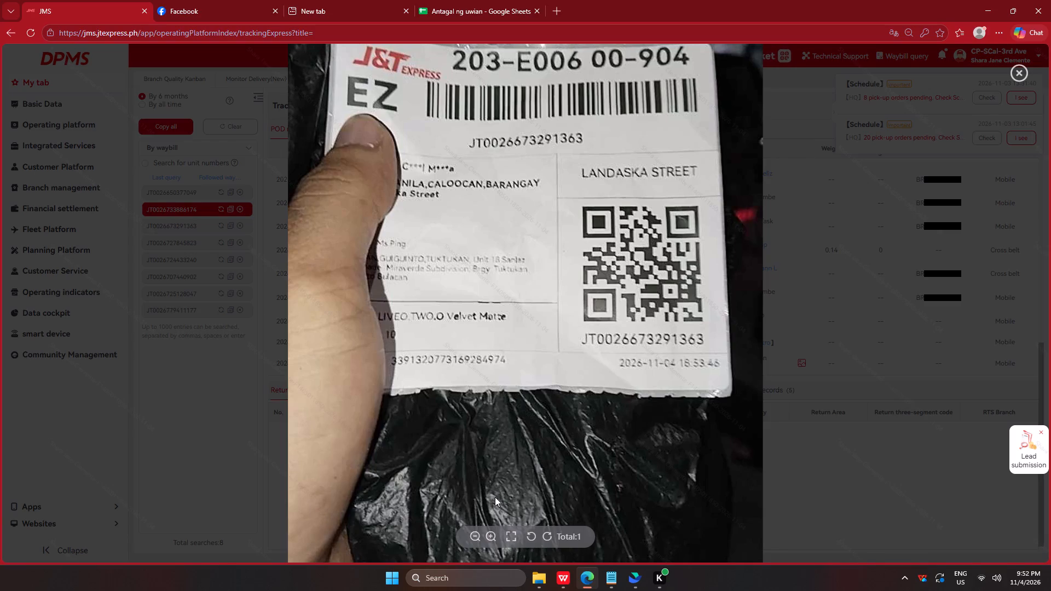
click(216, 426)
click(202, 444)
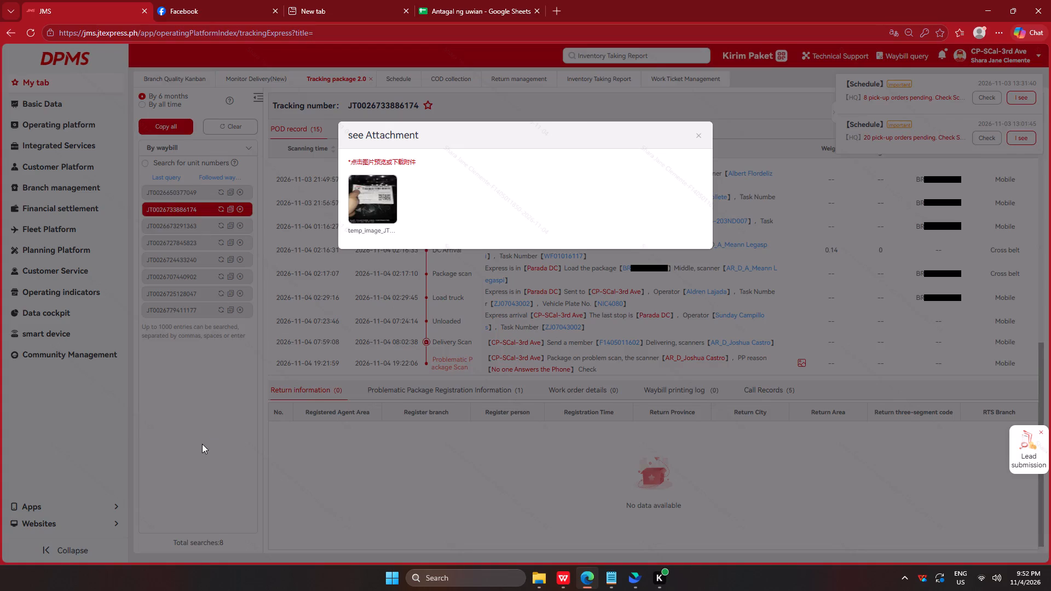
click(183, 230)
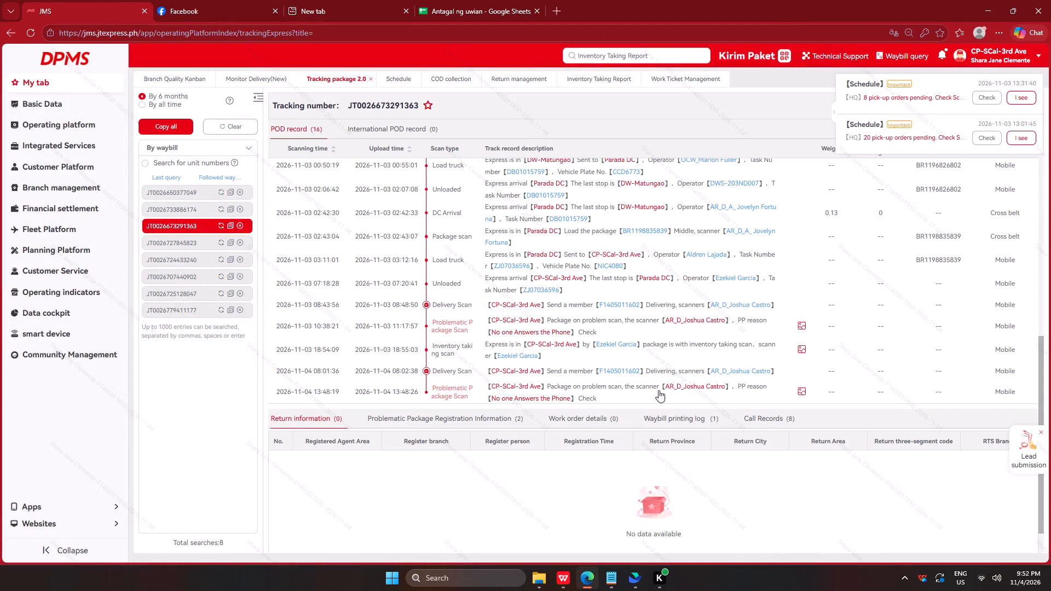
click(804, 390)
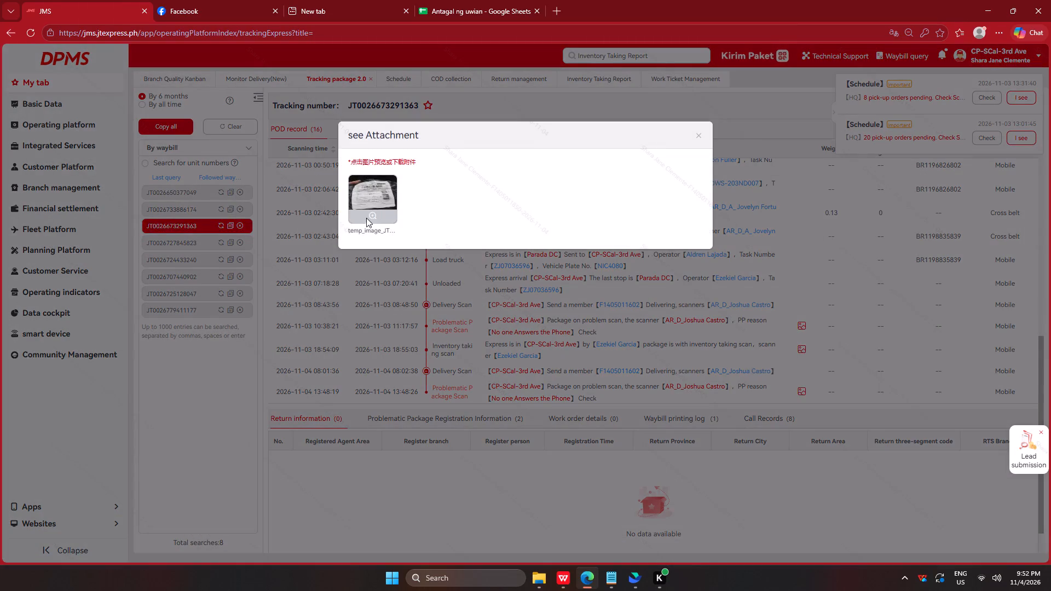
click(369, 216)
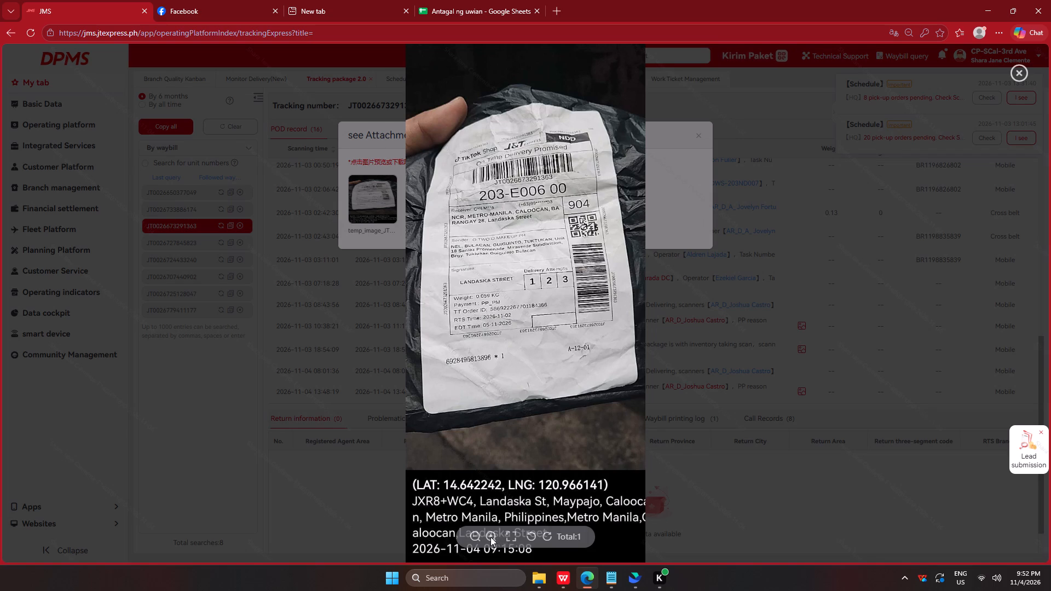
triple_click(490, 536)
double_click(490, 536)
drag(639, 223, 624, 480)
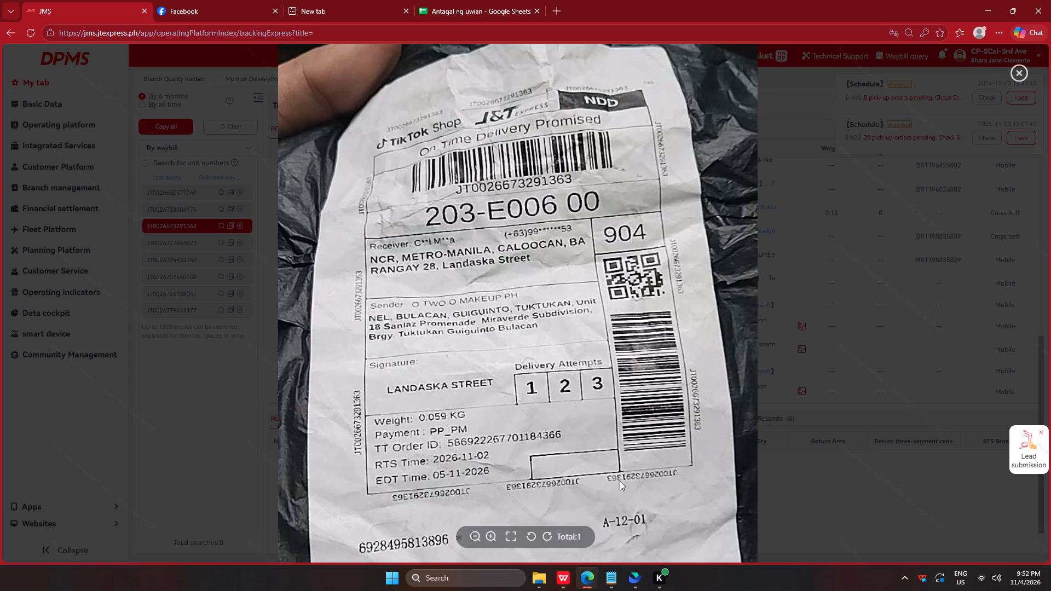
click(215, 398)
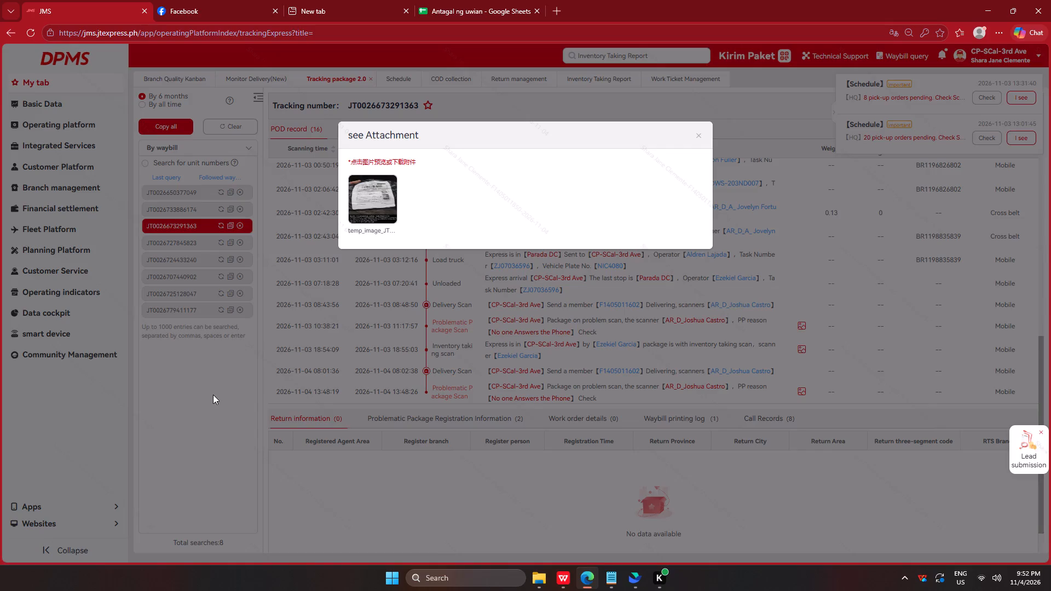
click(223, 381)
click(183, 248)
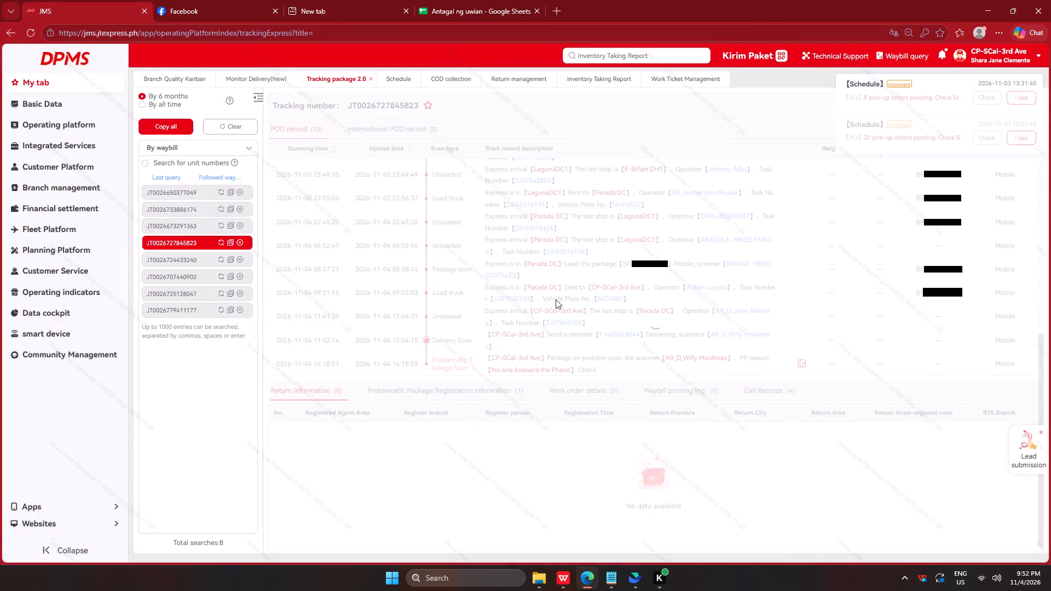
click(800, 366)
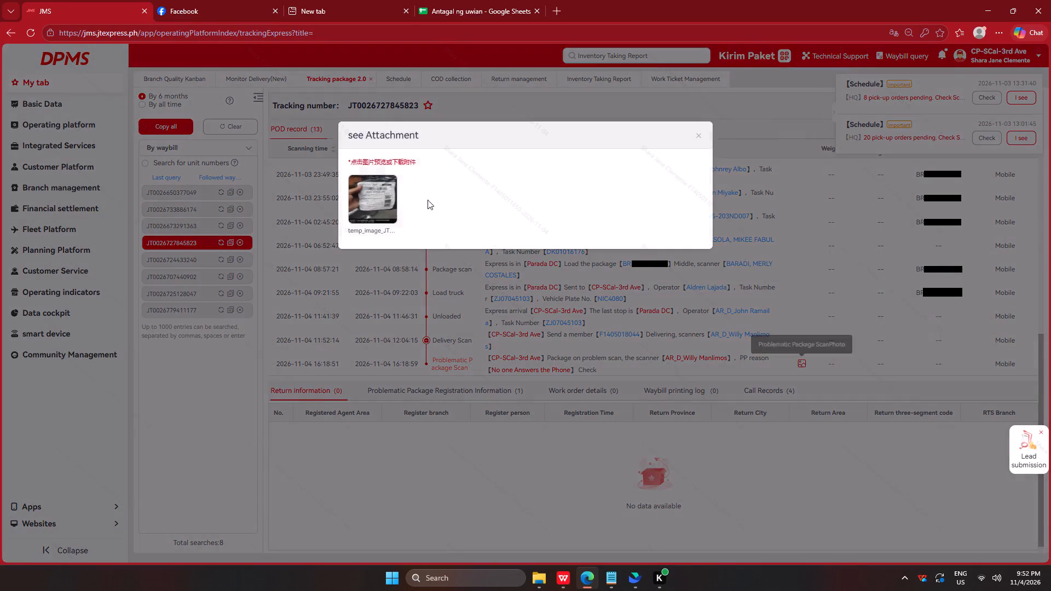
click(369, 216)
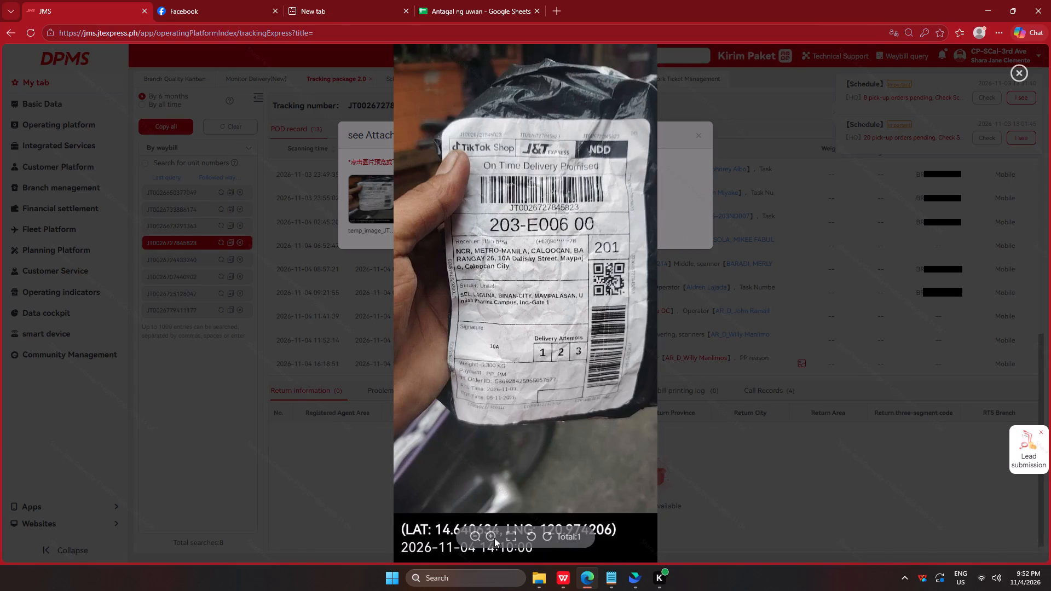
triple_click(494, 538)
double_click(494, 538)
drag(522, 91, 525, 337)
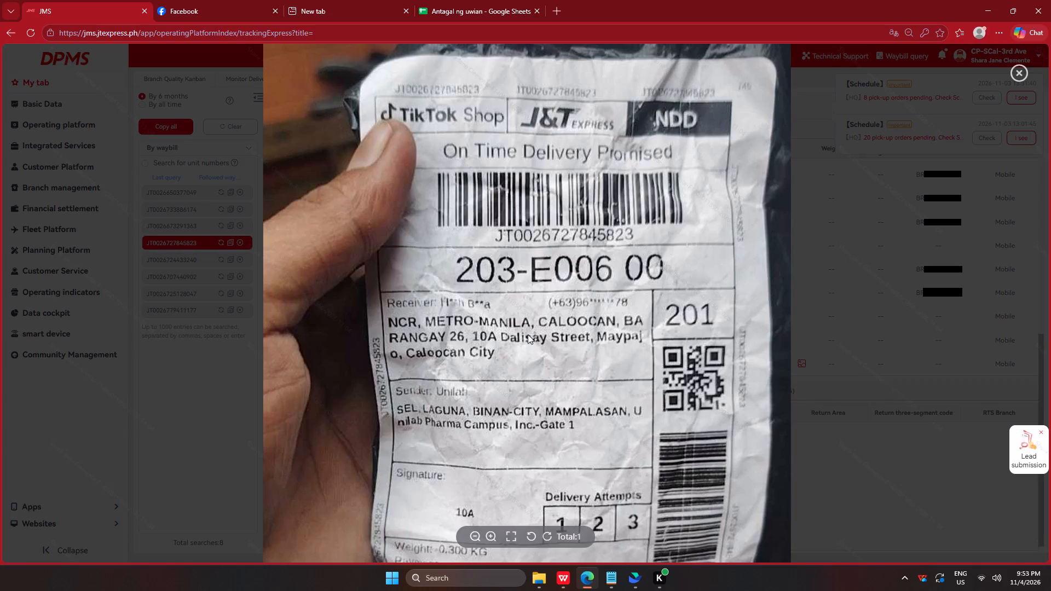
click(217, 359)
click(199, 259)
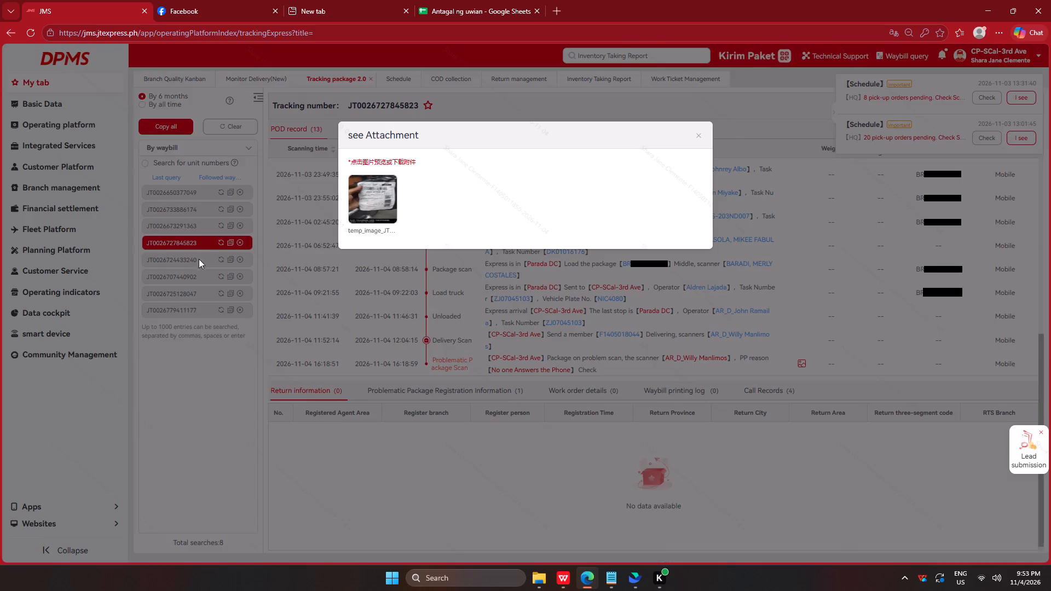
click(194, 263)
click(156, 263)
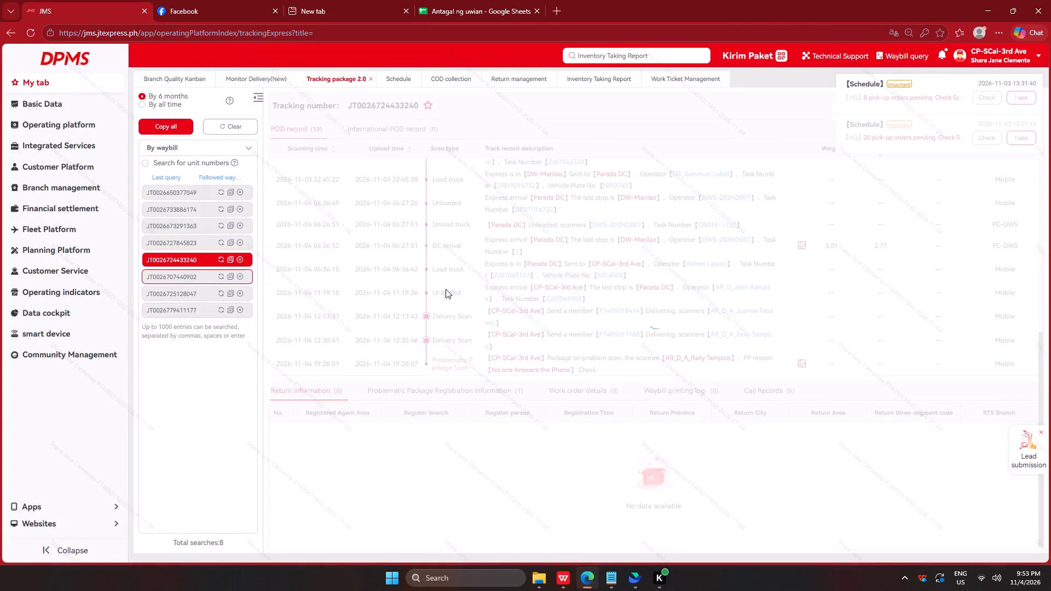
click(794, 365)
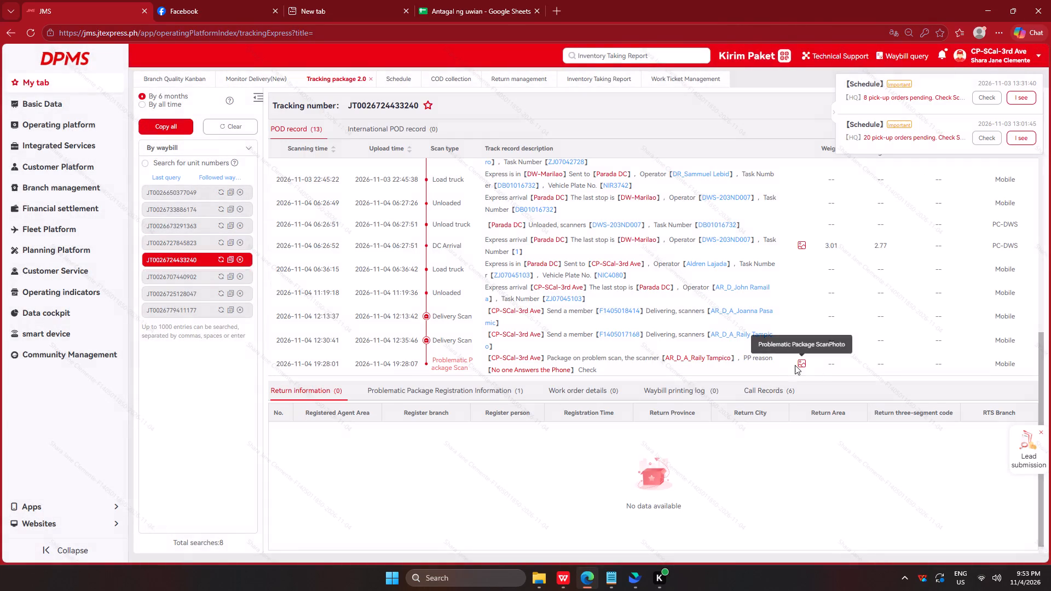
click(371, 216)
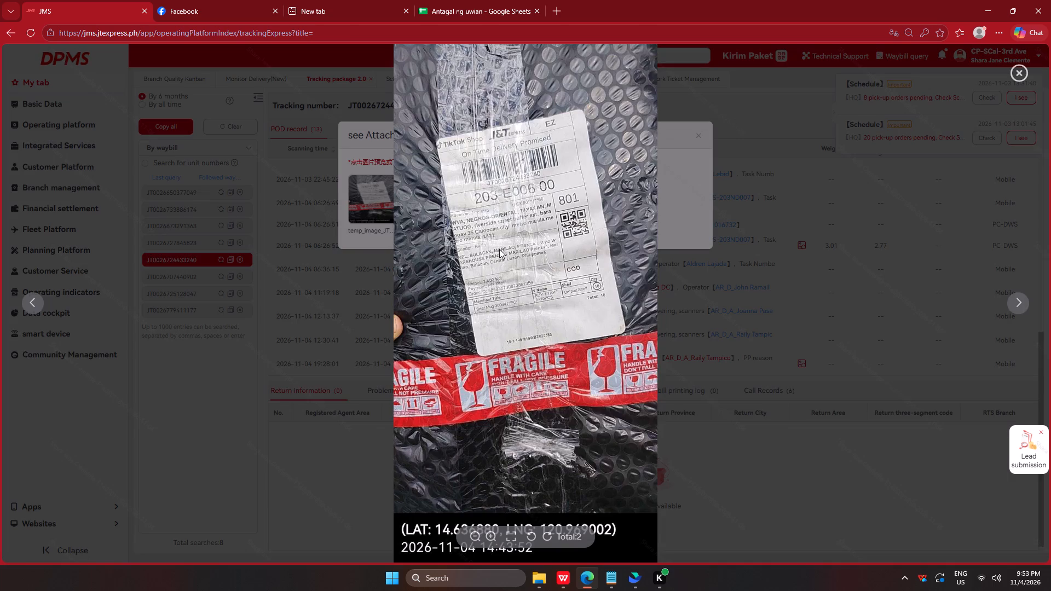
triple_click(491, 536)
double_click(492, 535)
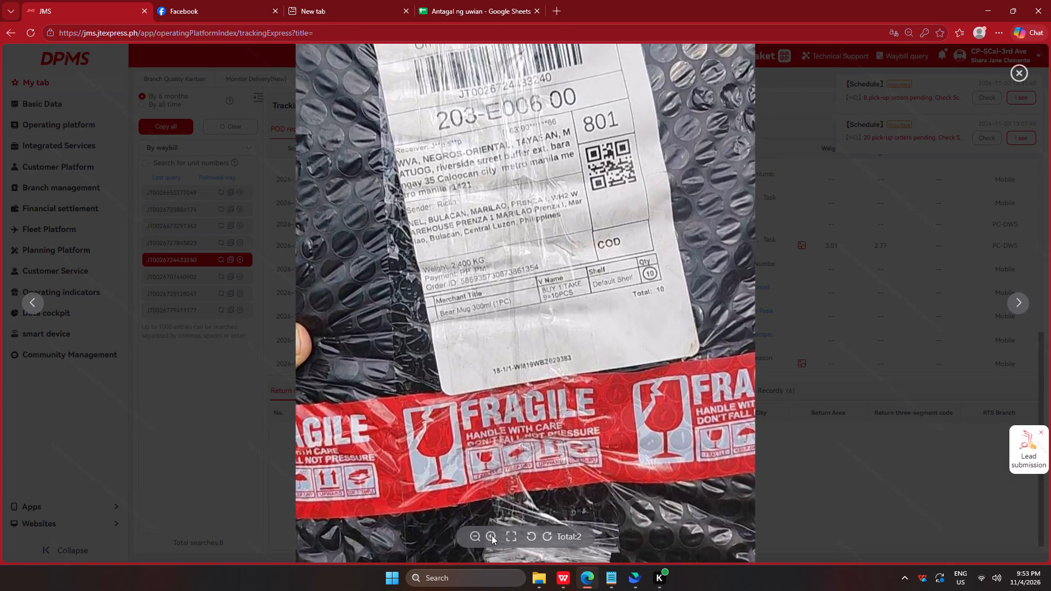
drag(511, 90, 444, 415)
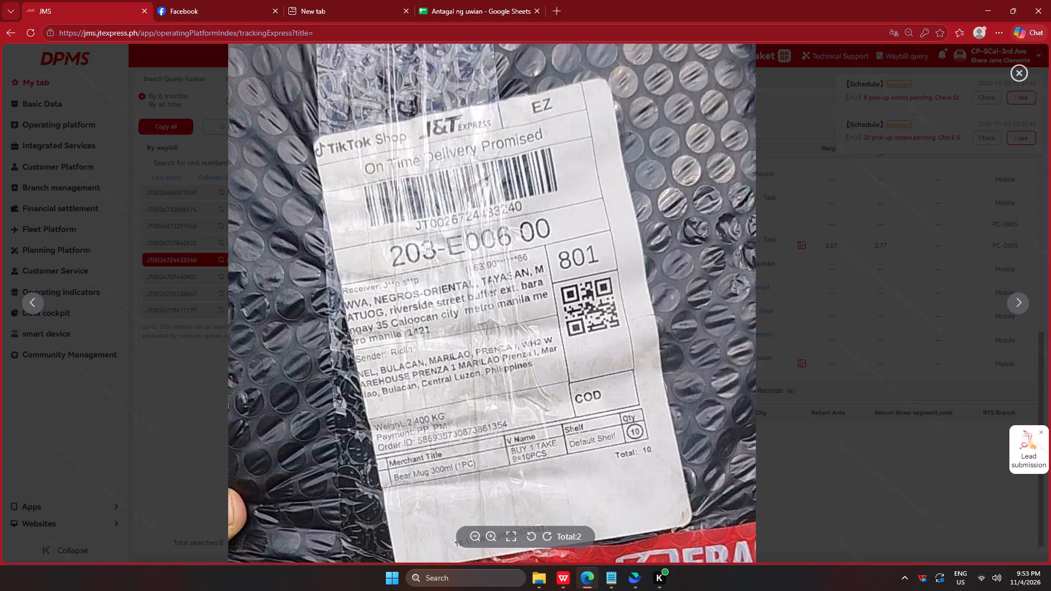
click(172, 378)
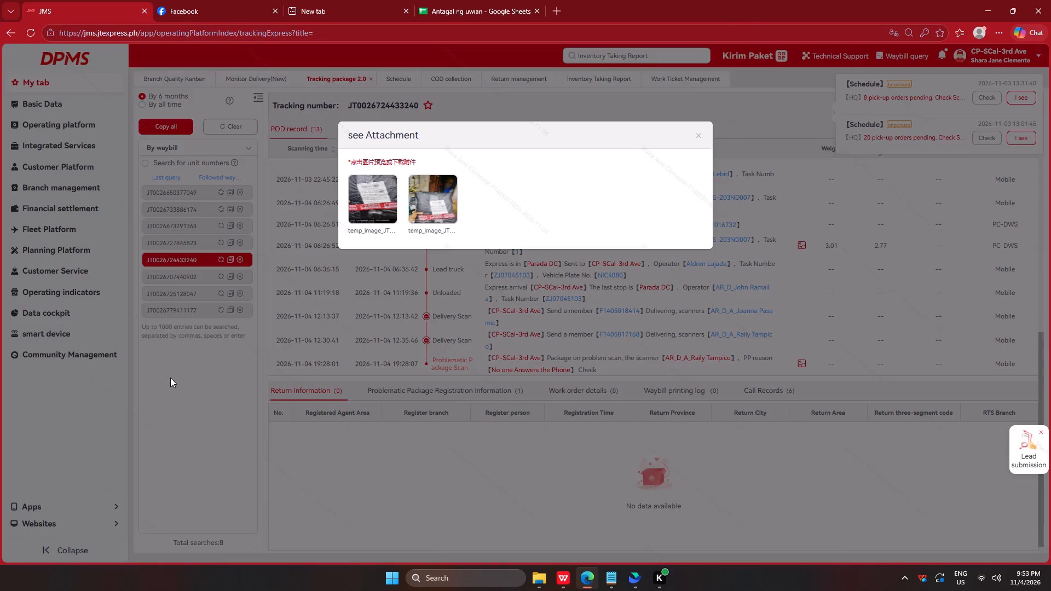
click(188, 368)
click(183, 272)
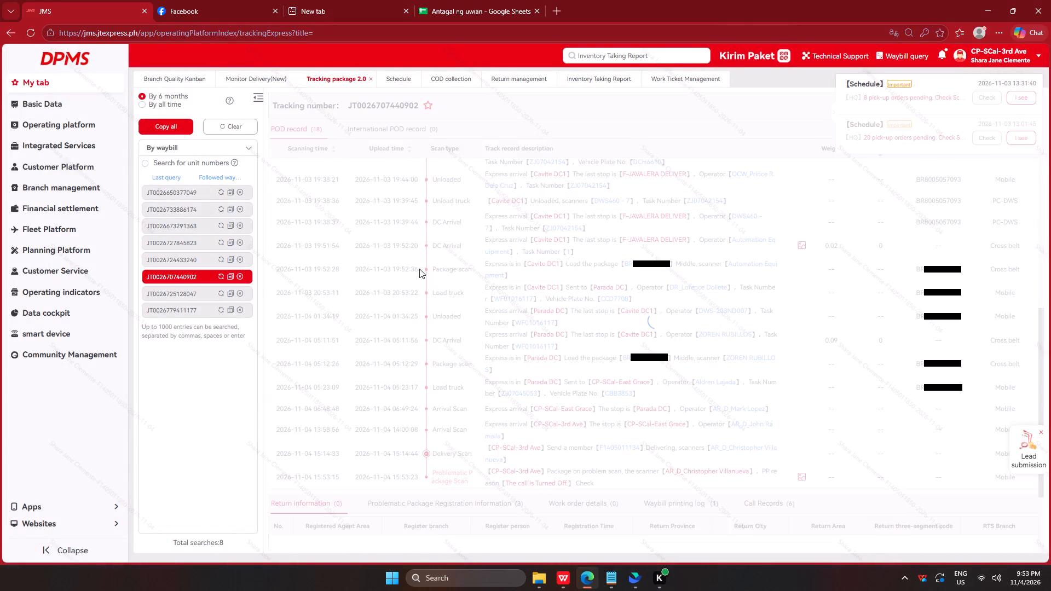
scroll(619, 391, down, 3)
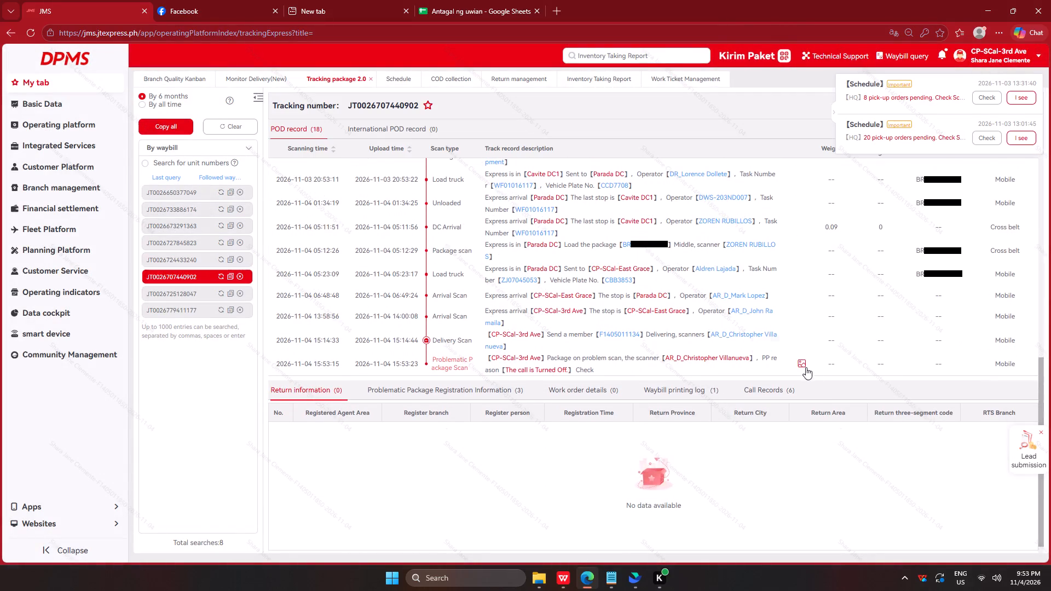
click(804, 362)
click(373, 218)
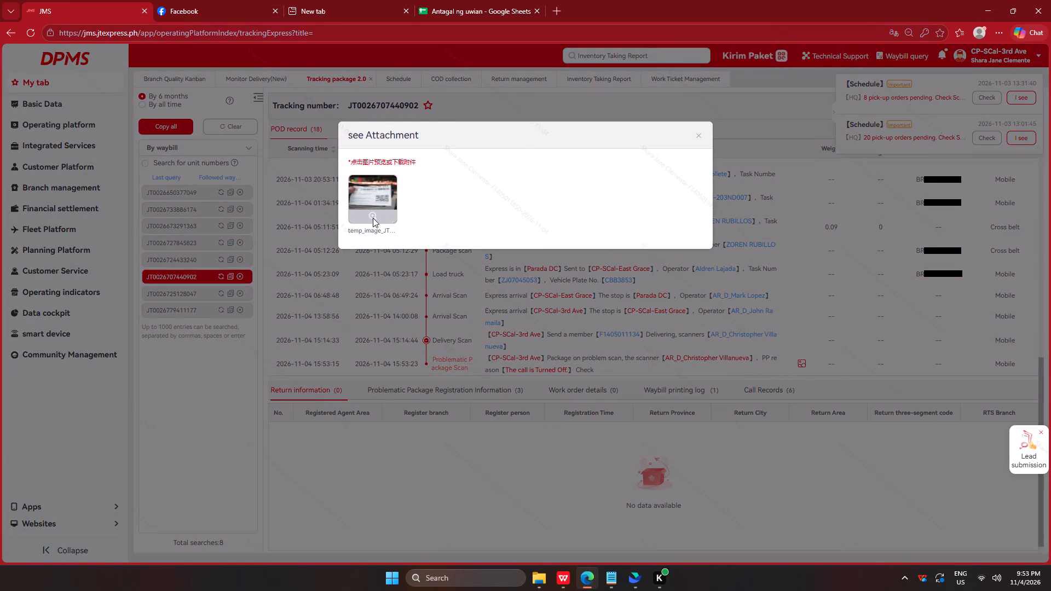
triple_click(492, 538)
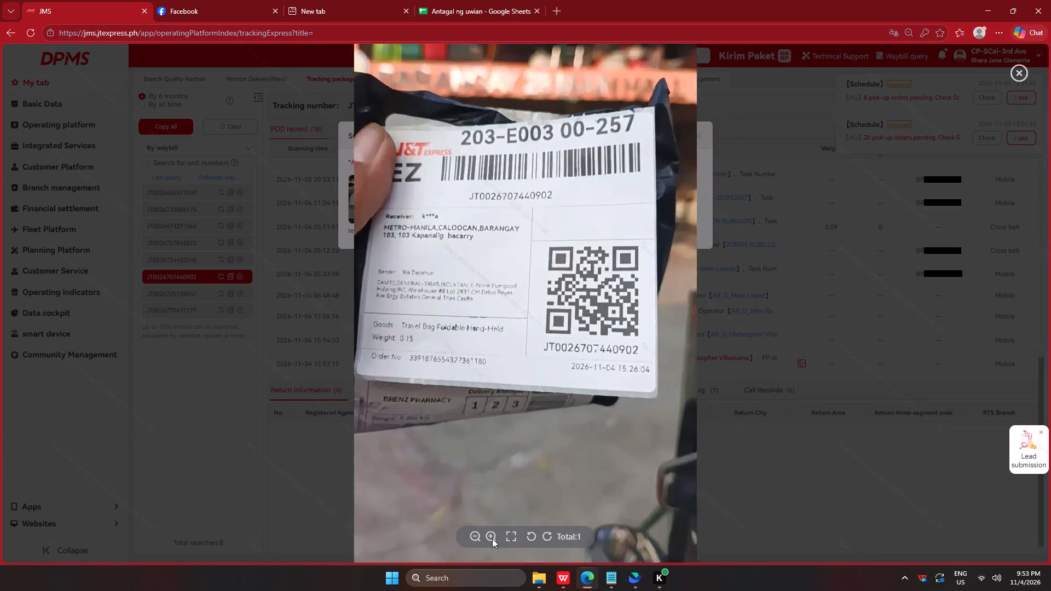
click(492, 538)
drag(560, 275, 570, 343)
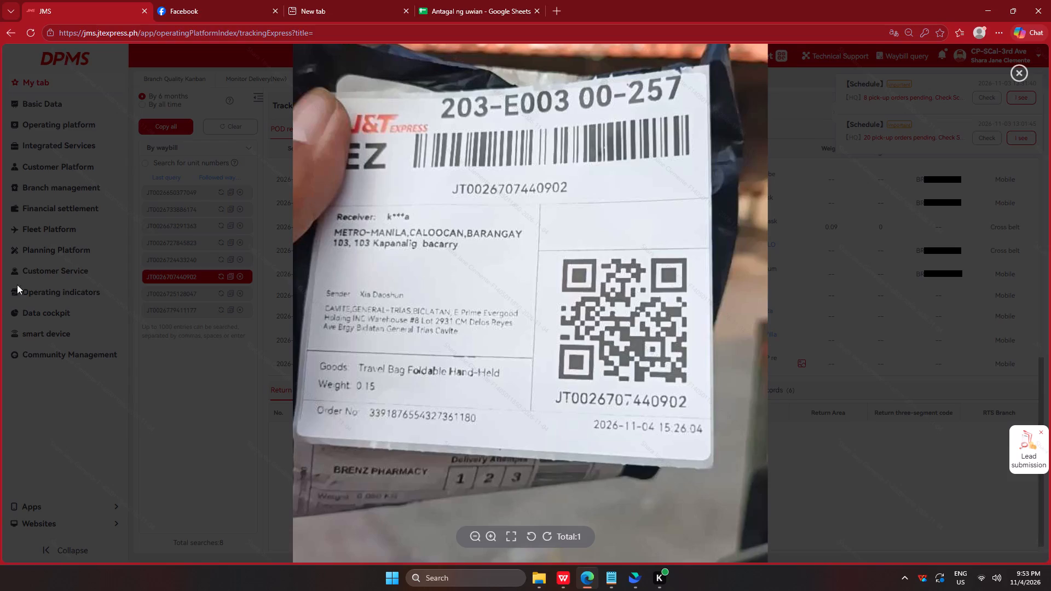
click(158, 366)
click(233, 385)
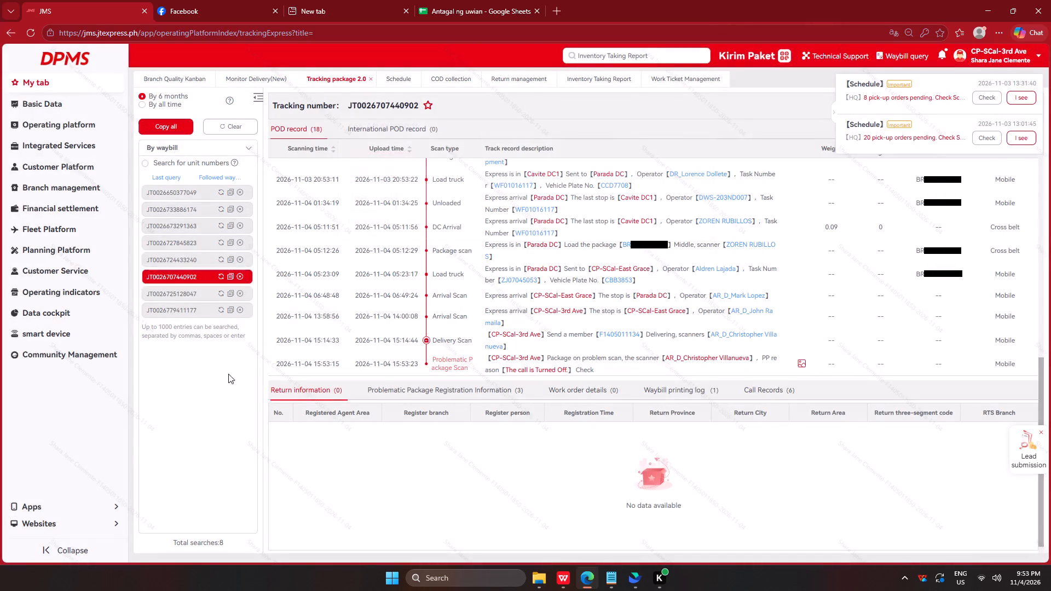
click(172, 296)
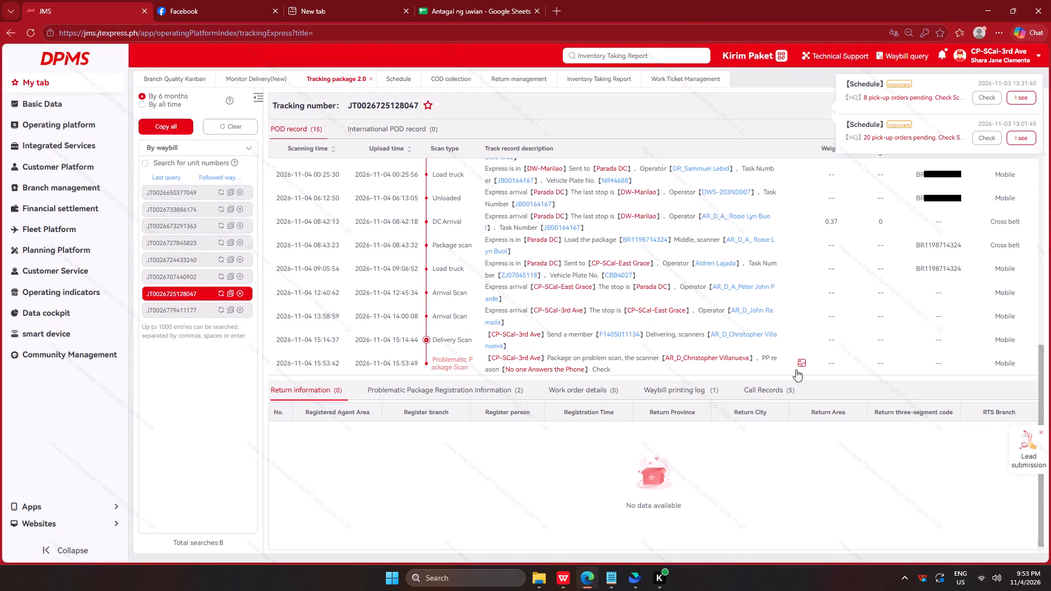
click(800, 365)
click(374, 217)
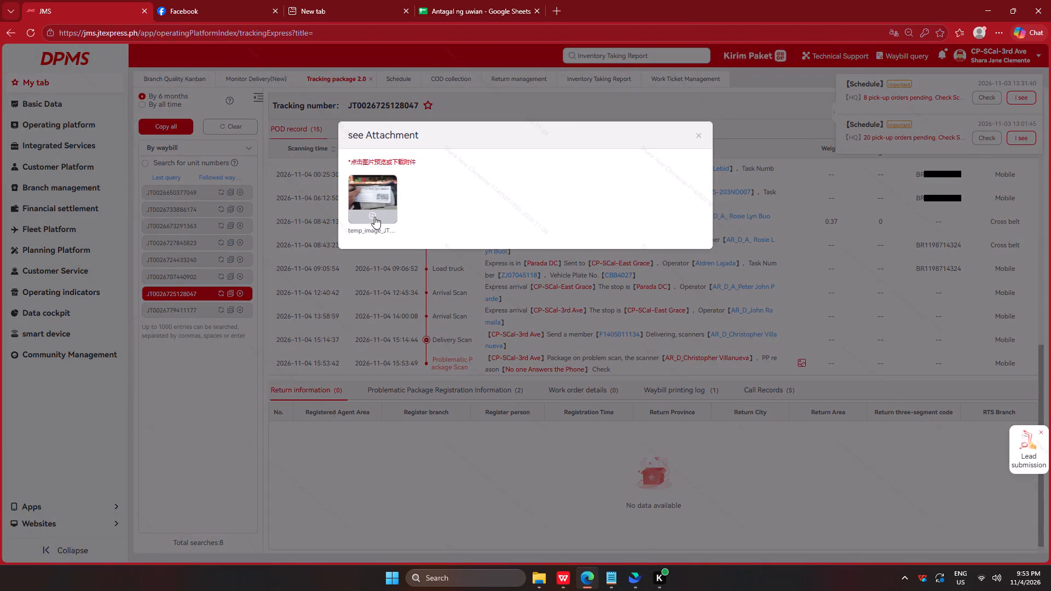
triple_click(489, 537)
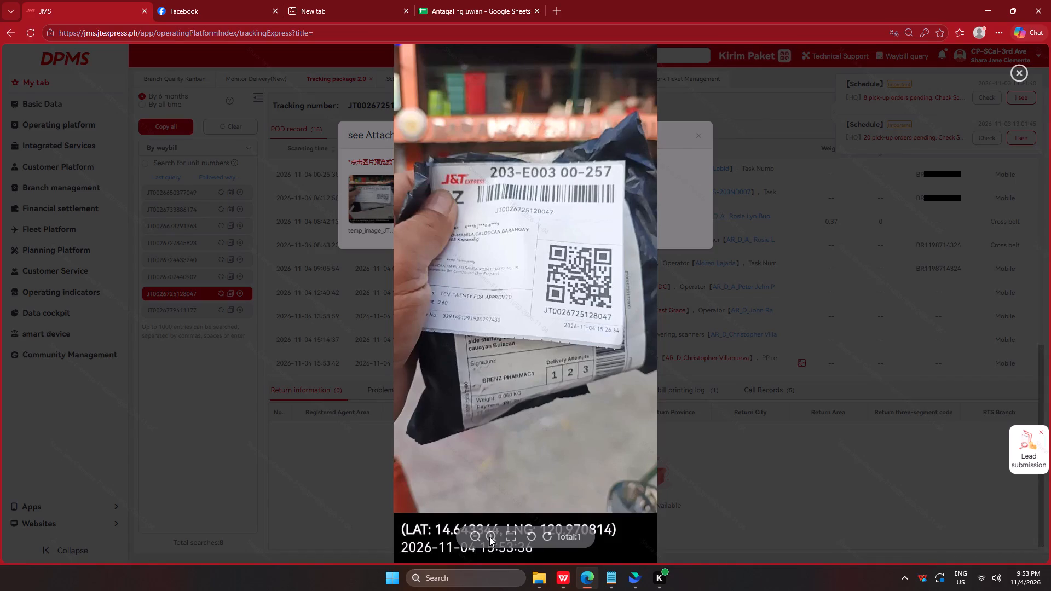
click(492, 536)
drag(473, 171, 448, 294)
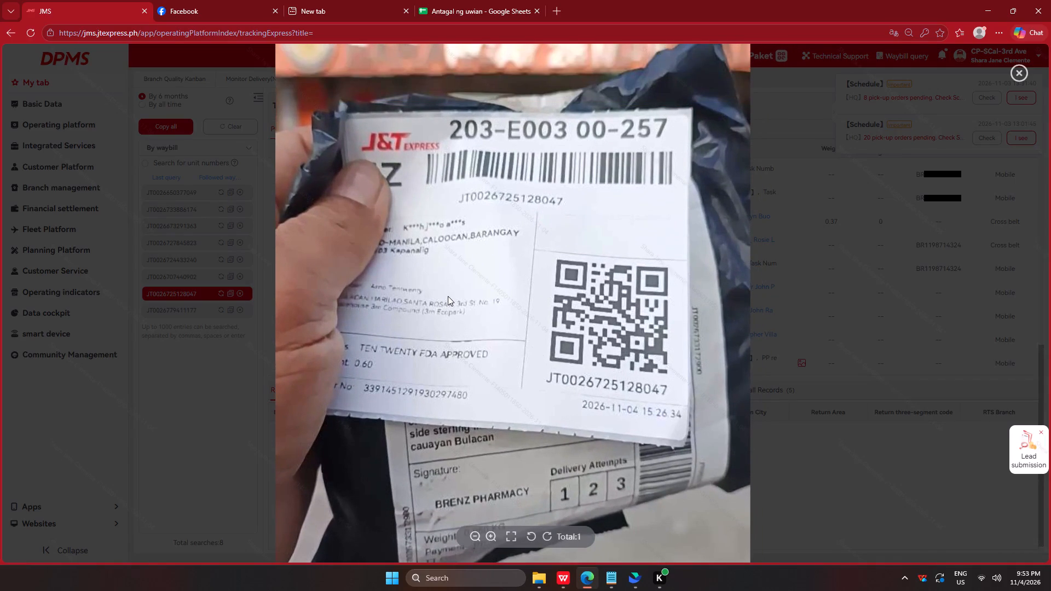
click(174, 421)
click(174, 410)
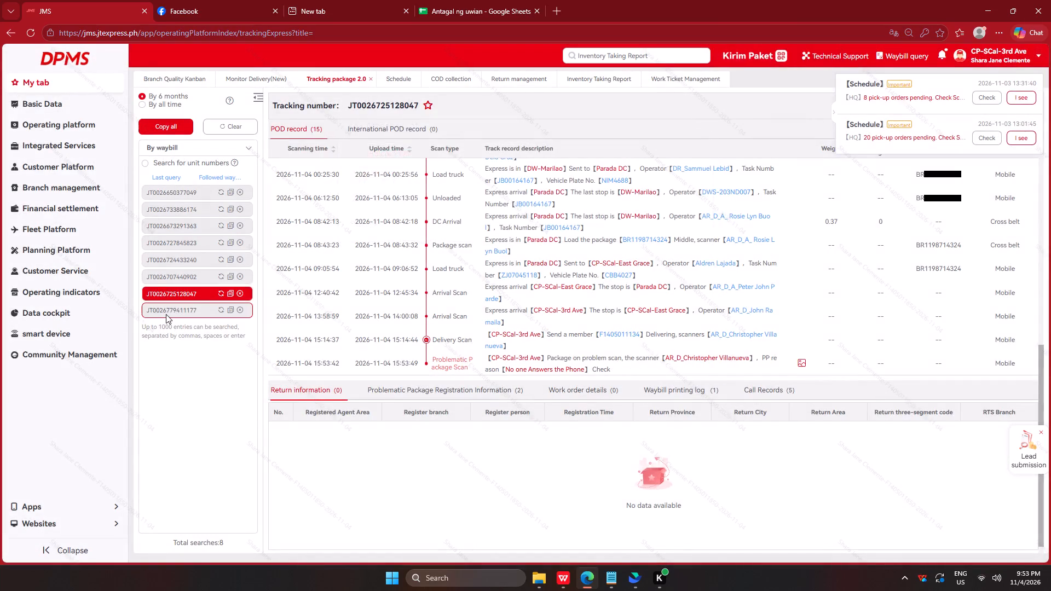
click(166, 314)
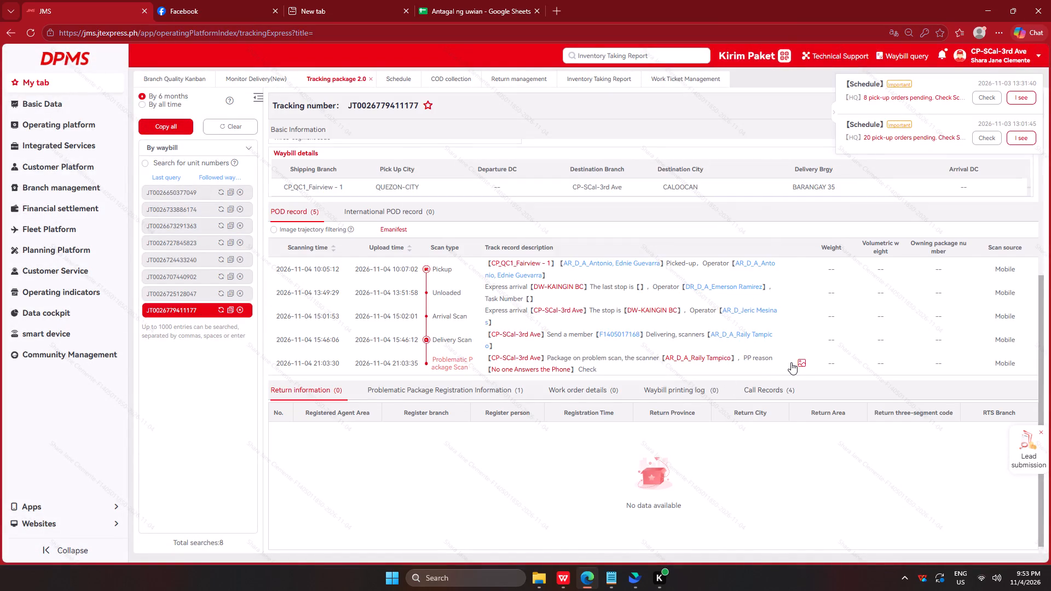
click(799, 364)
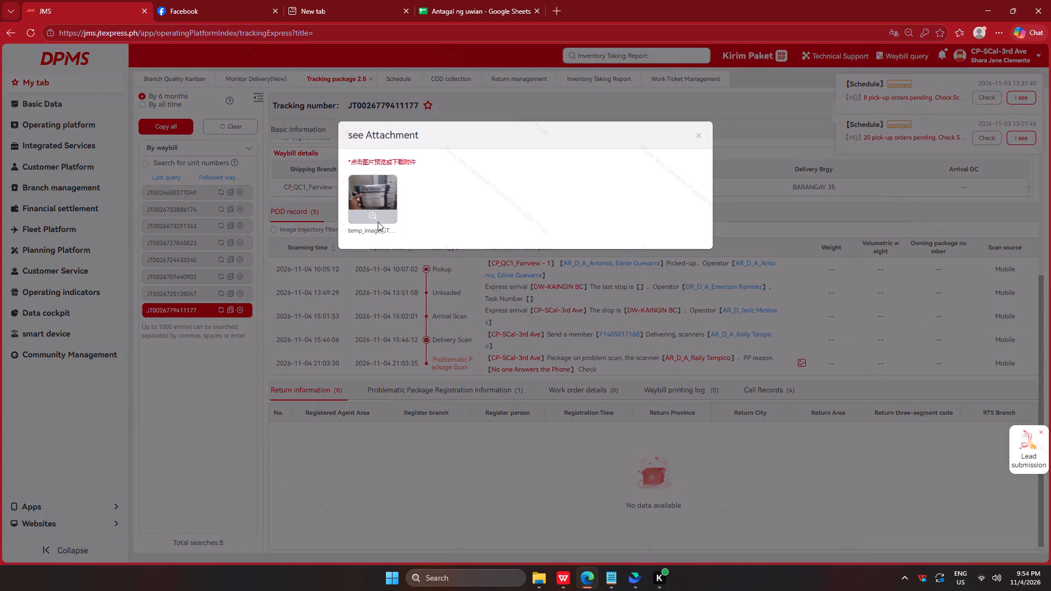
click(373, 217)
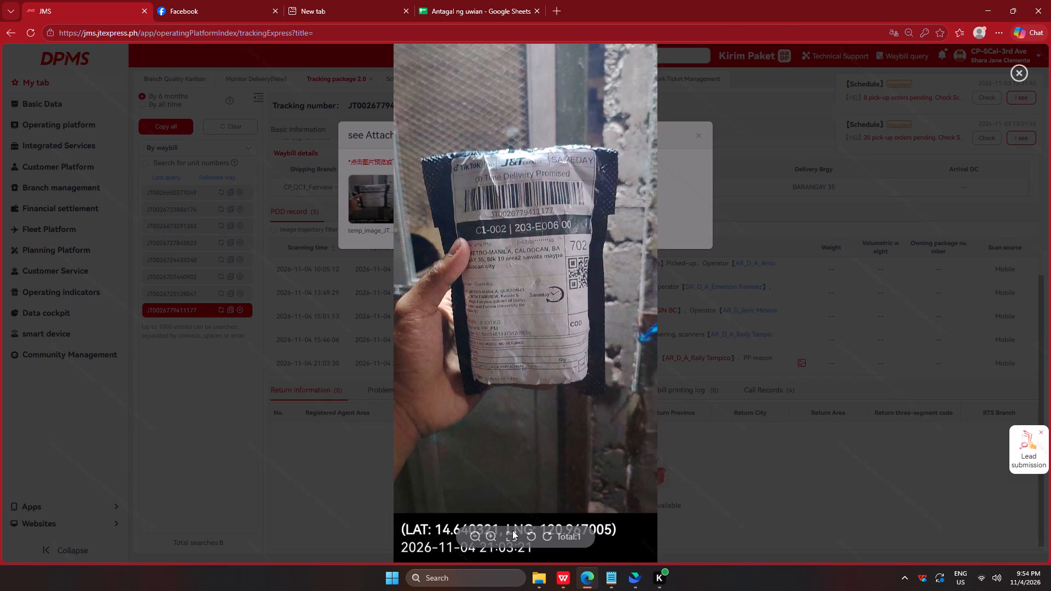
triple_click(487, 535)
double_click(488, 534)
drag(546, 159, 542, 424)
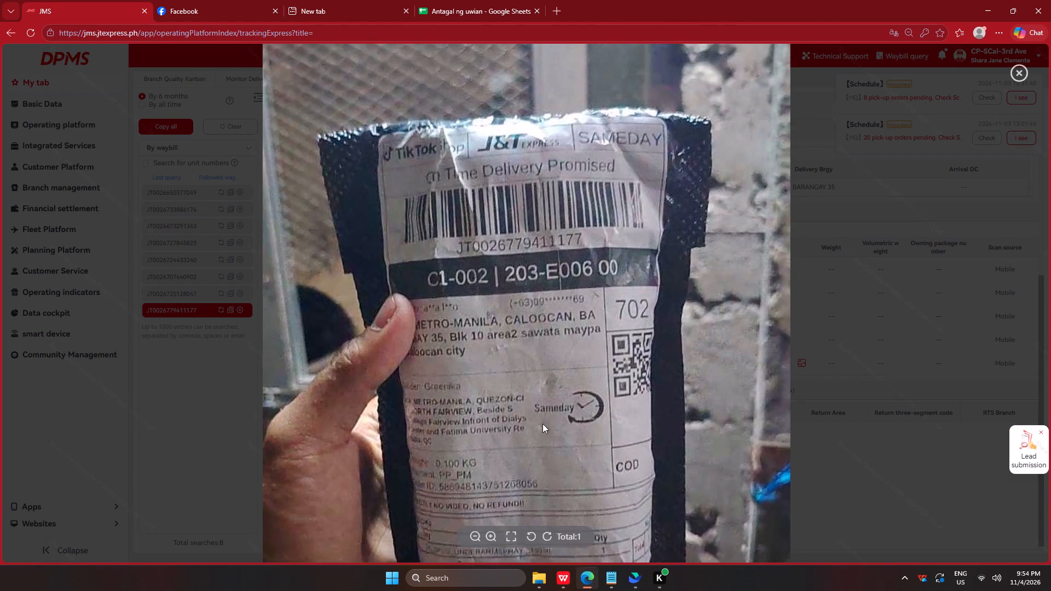
drag(542, 424, 537, 447)
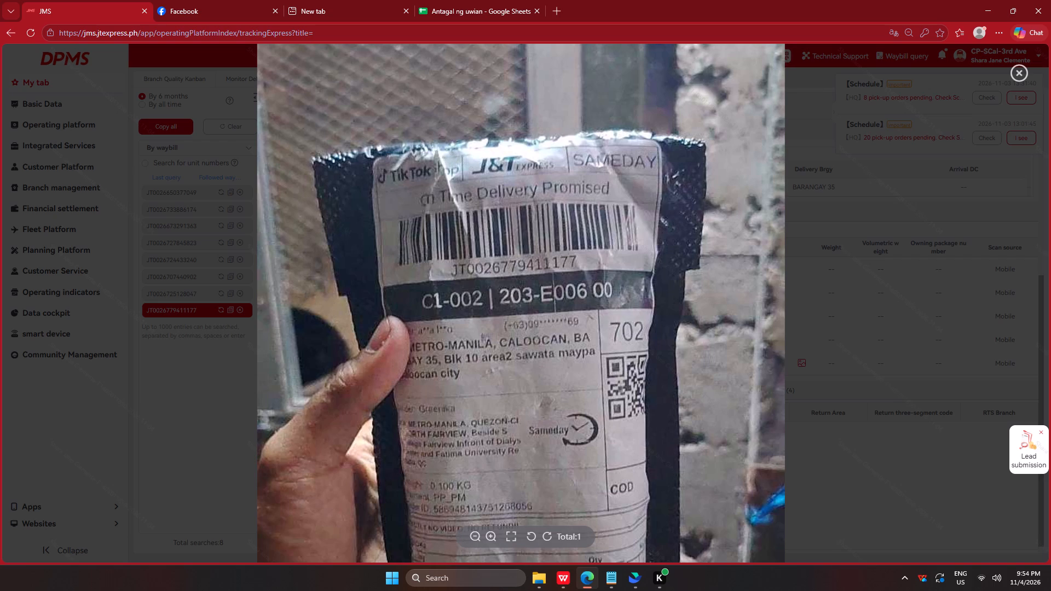
click(207, 413)
click(209, 380)
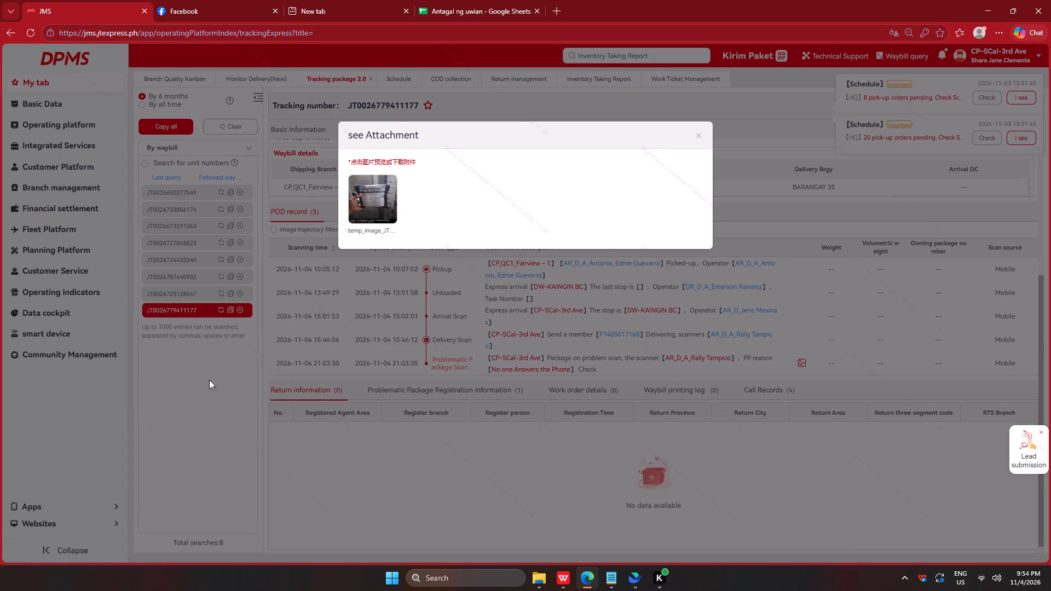
Copy all the waybill numbers in the tracking query list and clear the list.
click(168, 125)
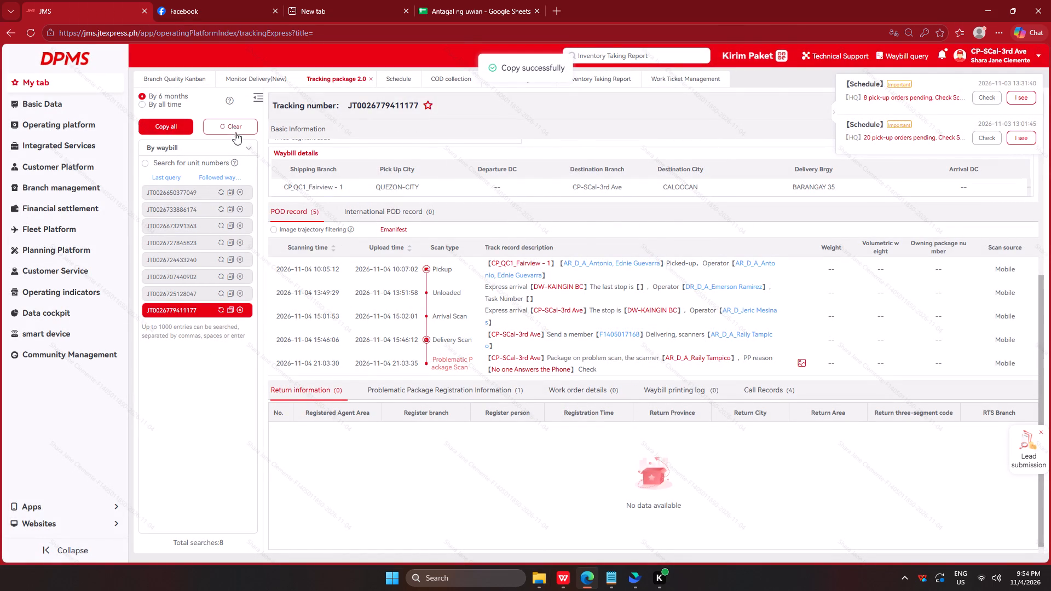
click(234, 130)
Switch to Notepad and replace the two selected waybill numbers with the copied waybill list.
click(601, 577)
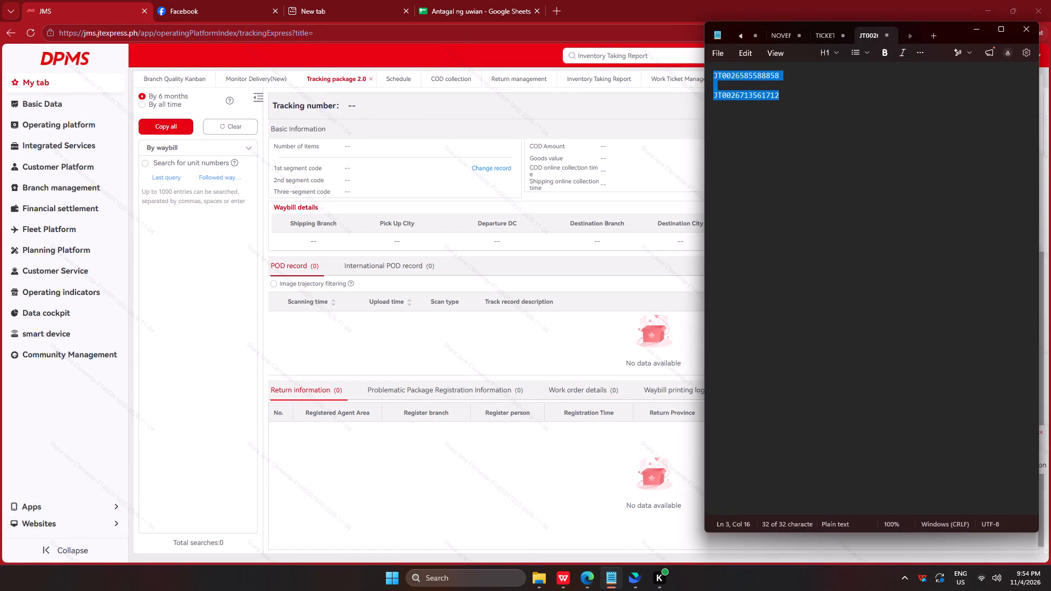
key(ctrl+v)
click(818, 200)
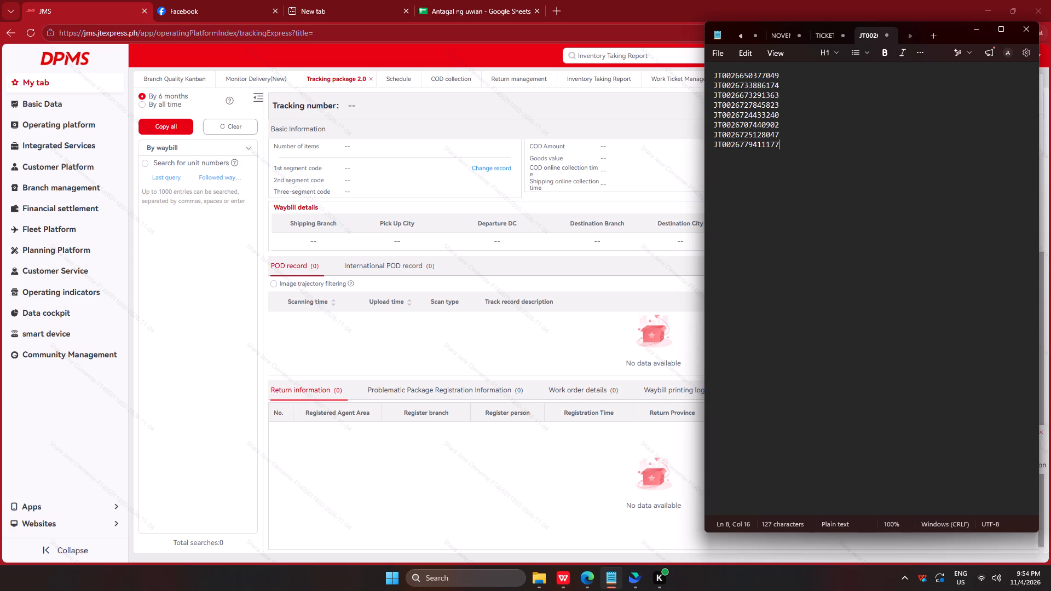
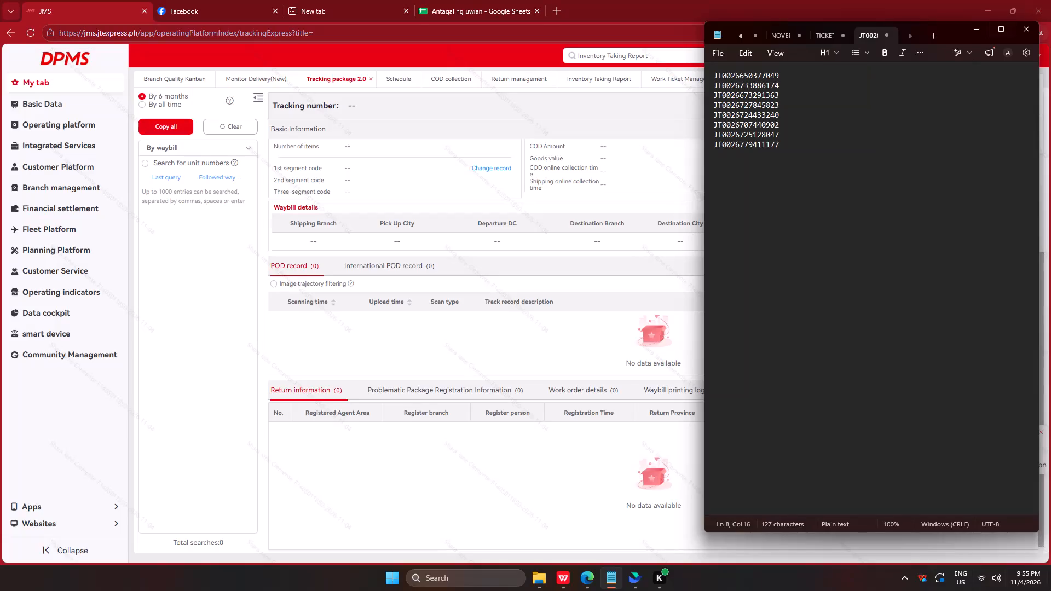
Copy all eight waybill numbers from Notepad and query them in the JMS package tracking list.
drag(711, 69, 806, 223)
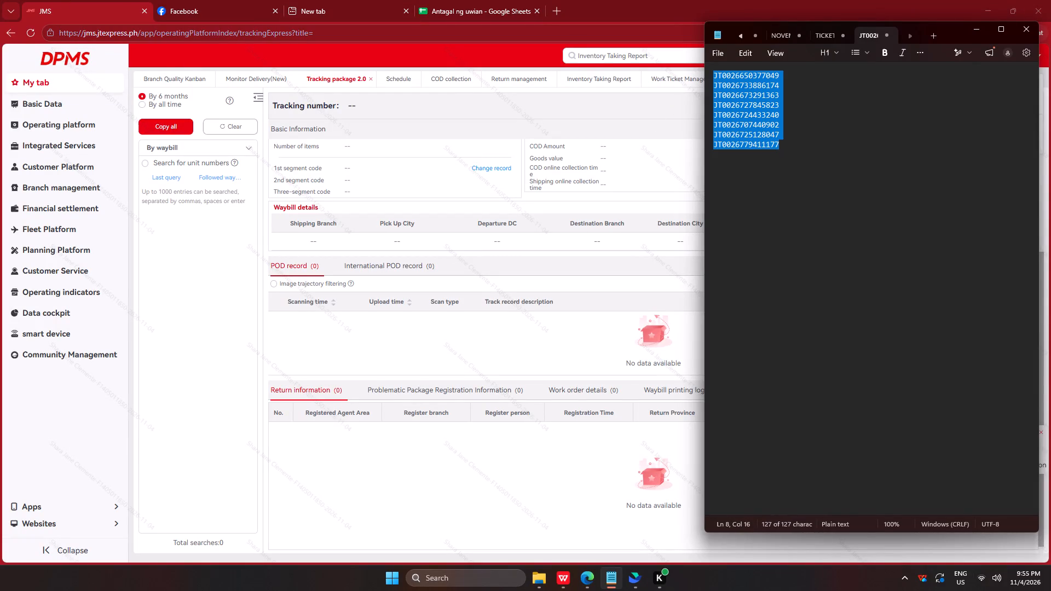
drag(806, 223, 809, 210)
key(ctrl+c)
click(169, 222)
key(ctrl+v)
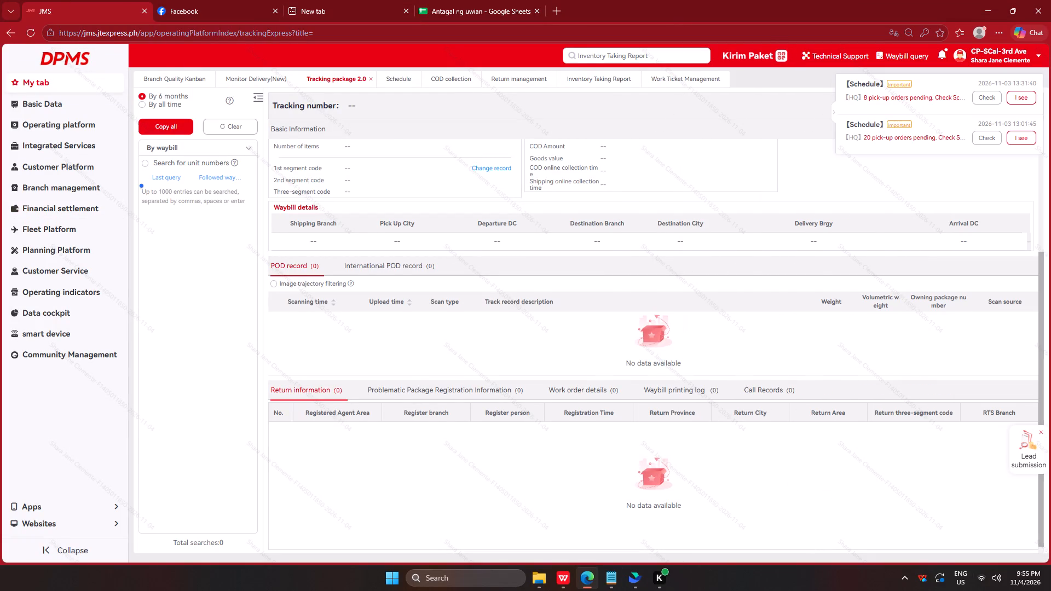
scroll(607, 204, down, 6)
scroll(507, 210, down, 6)
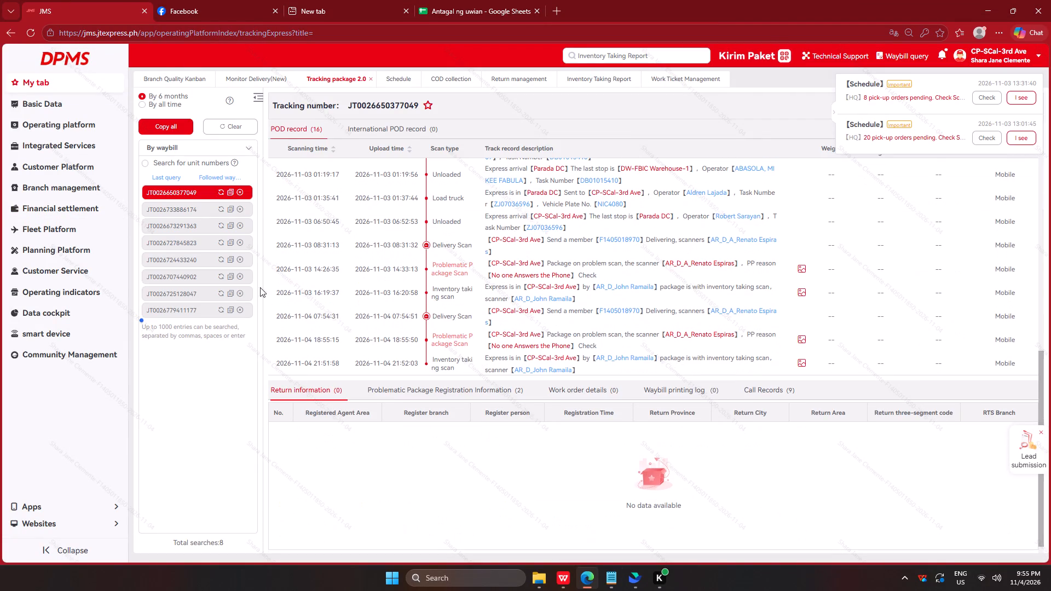
click(177, 199)
click(177, 205)
click(176, 221)
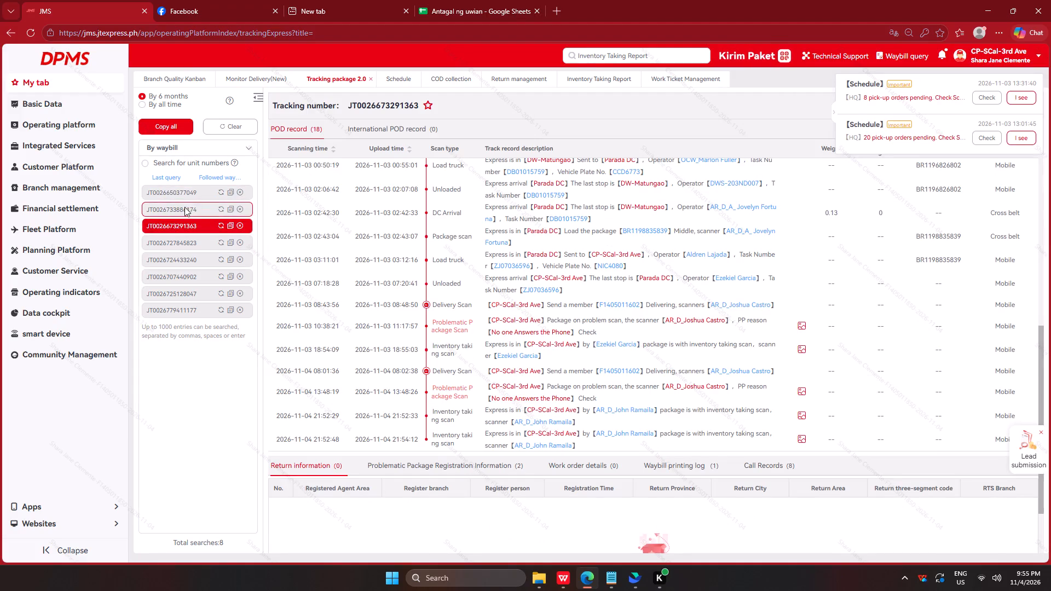
click(184, 207)
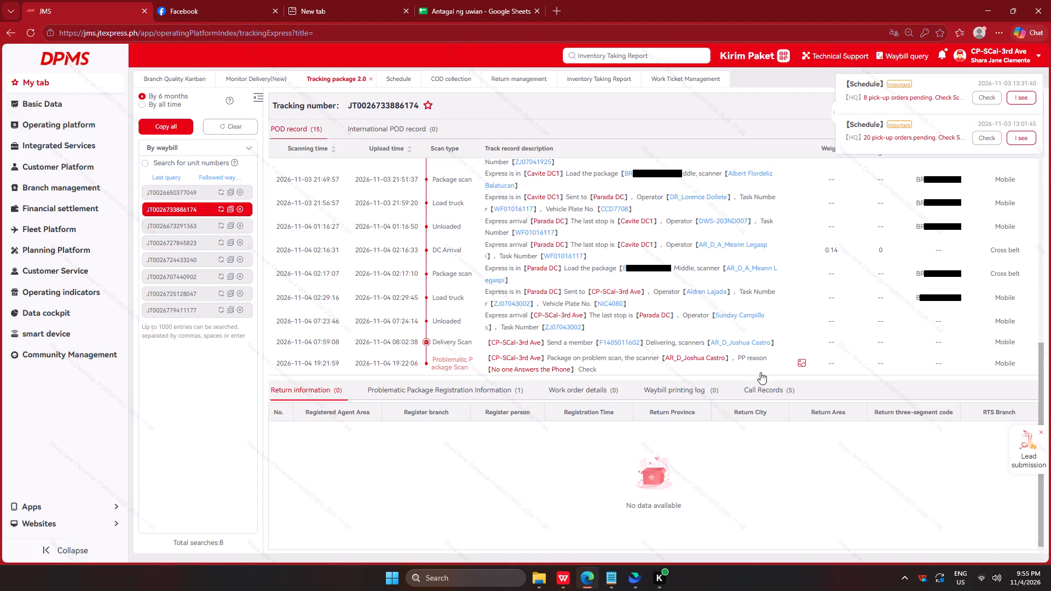
click(802, 363)
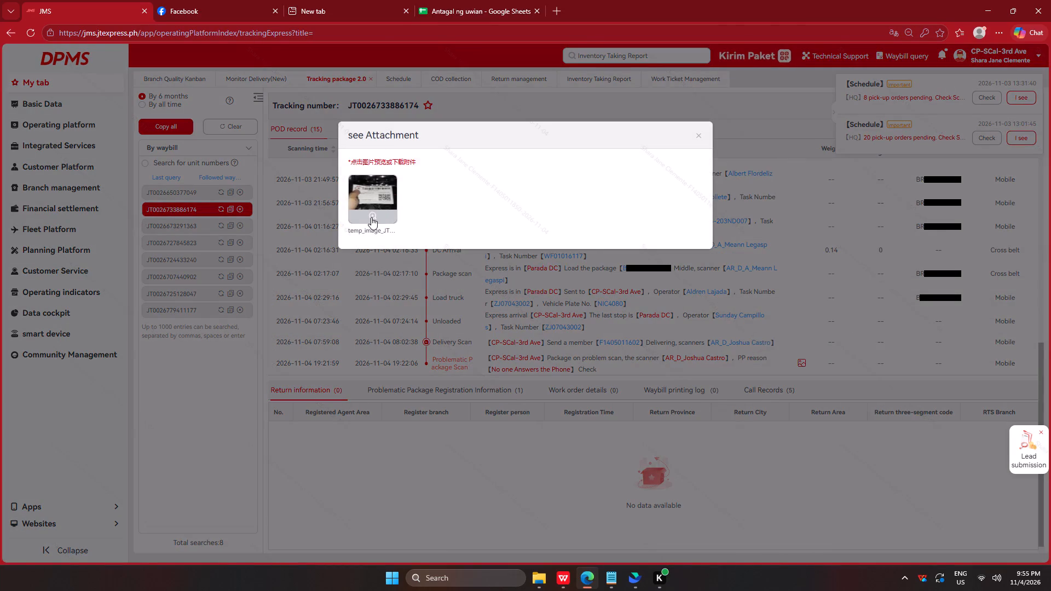
click(371, 217)
triple_click(489, 537)
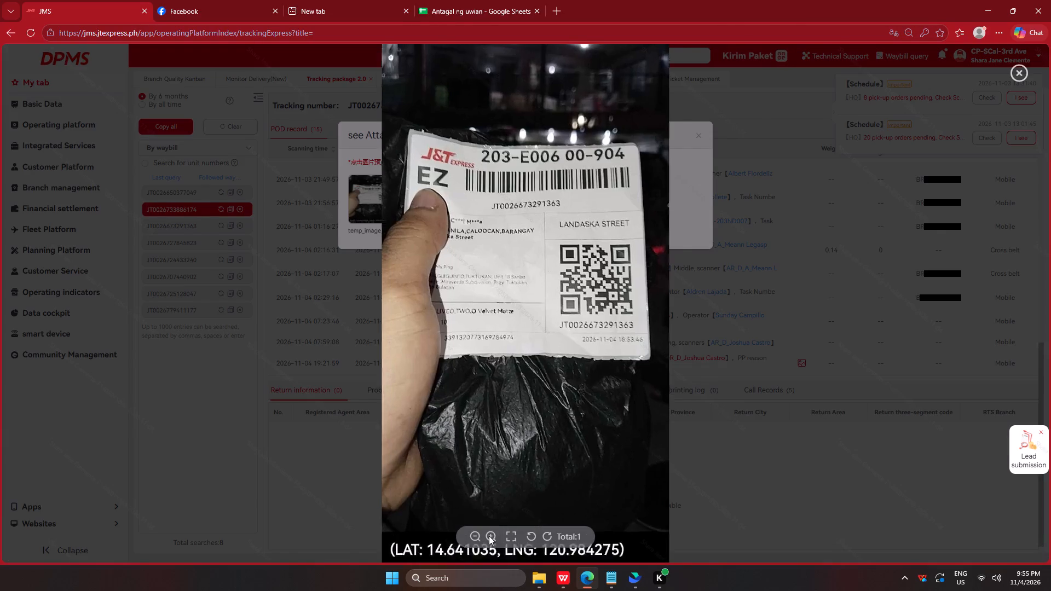
click(492, 534)
drag(545, 134, 539, 329)
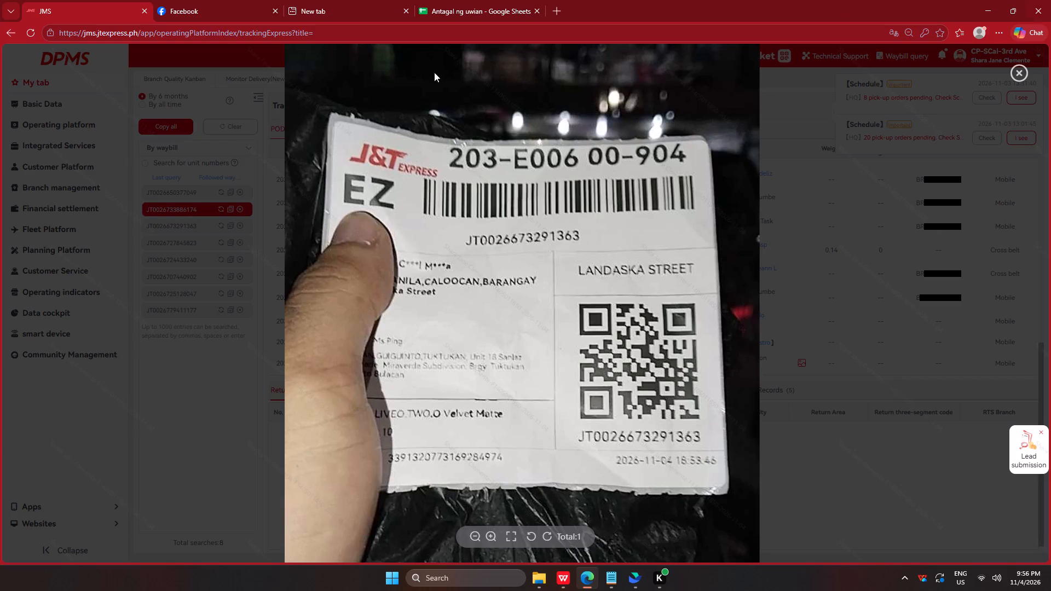
click(269, 437)
click(257, 435)
click(178, 225)
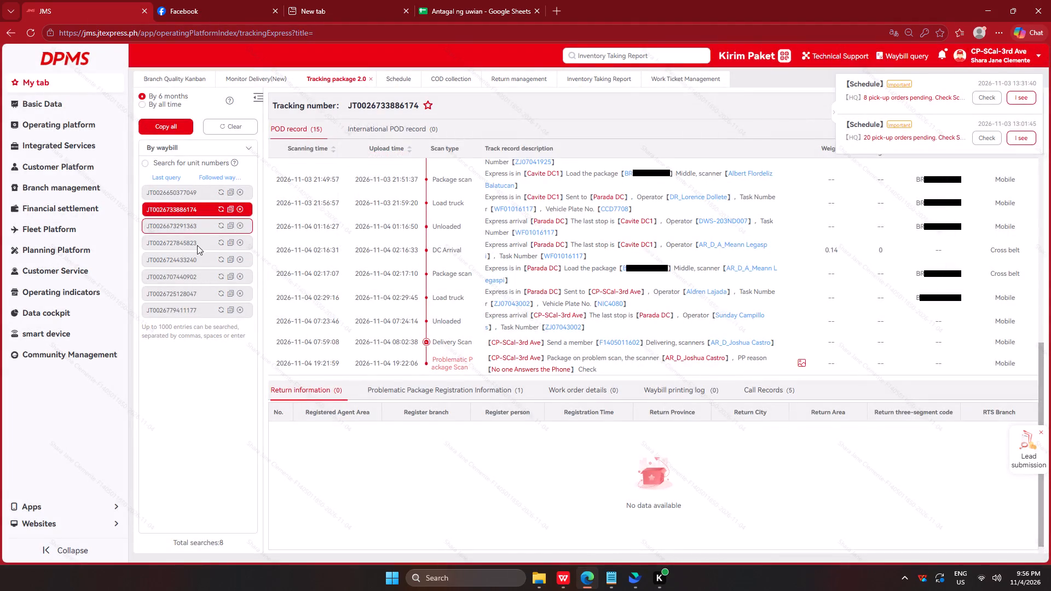
click(175, 245)
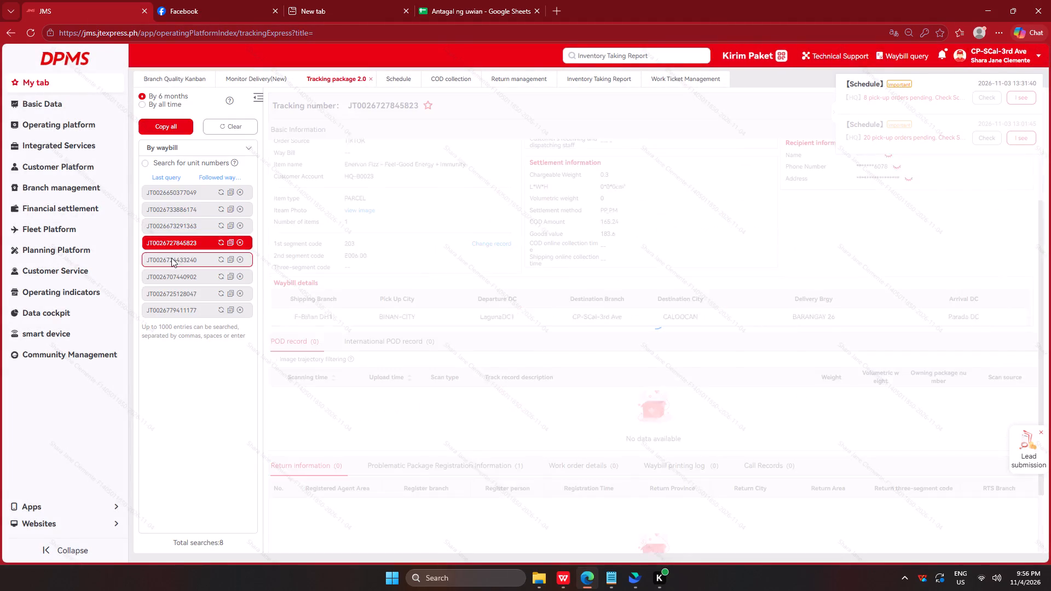
click(176, 261)
click(174, 278)
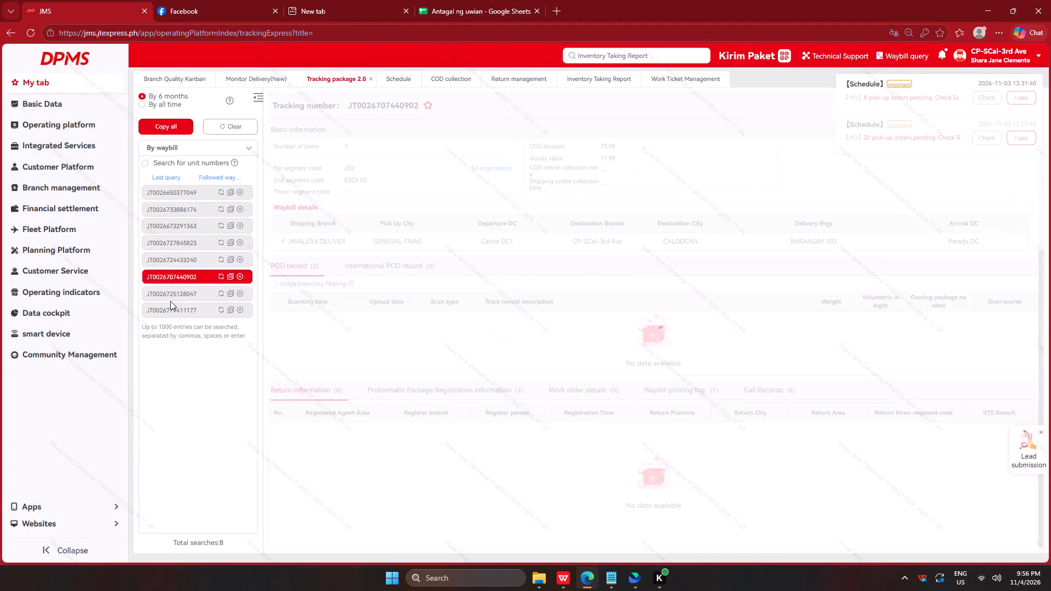
click(187, 294)
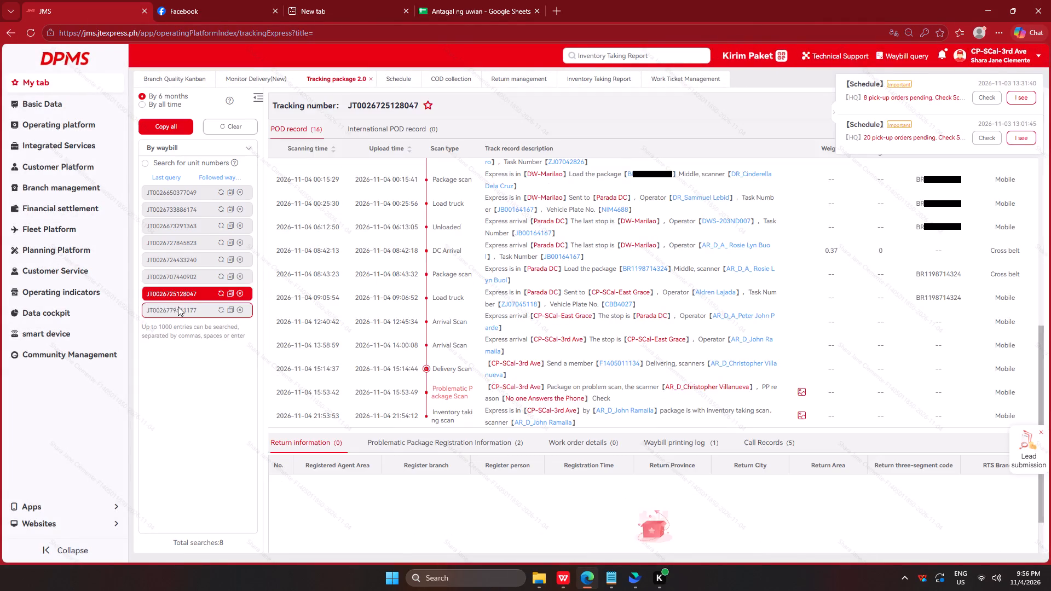
click(177, 307)
scroll(607, 273, down, 3)
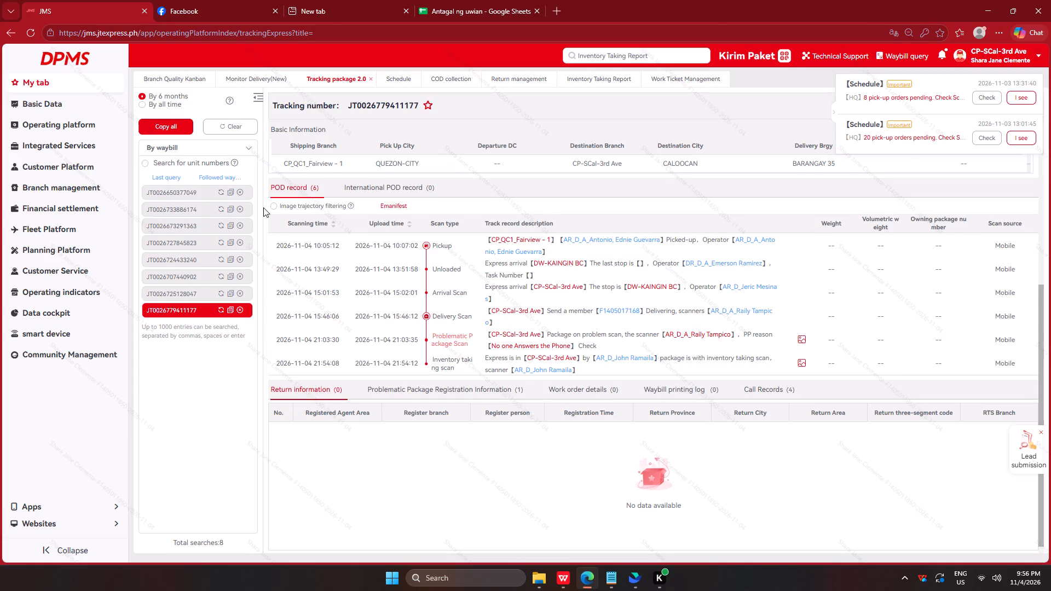
click(223, 209)
scroll(538, 336, down, 4)
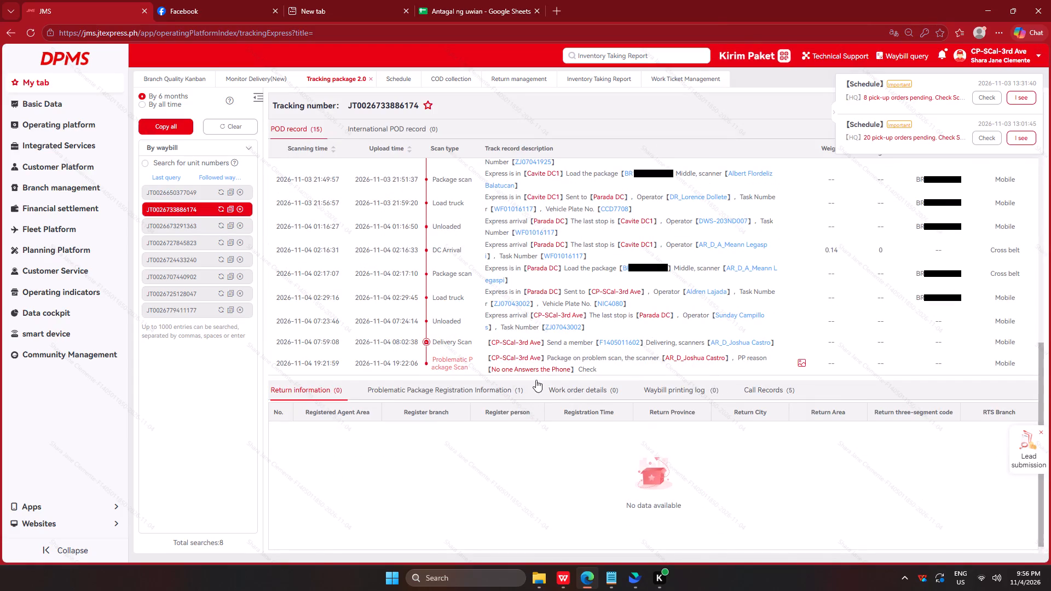
click(223, 209)
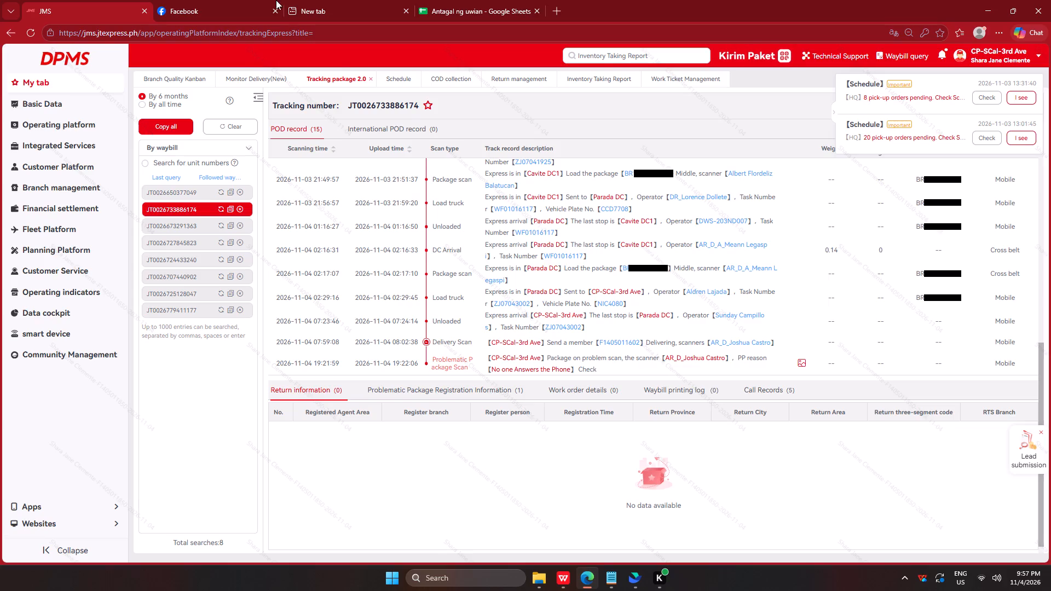
Clear the waybill list in the tracking query and place the cursor in the emptied entry area.
click(225, 128)
click(220, 252)
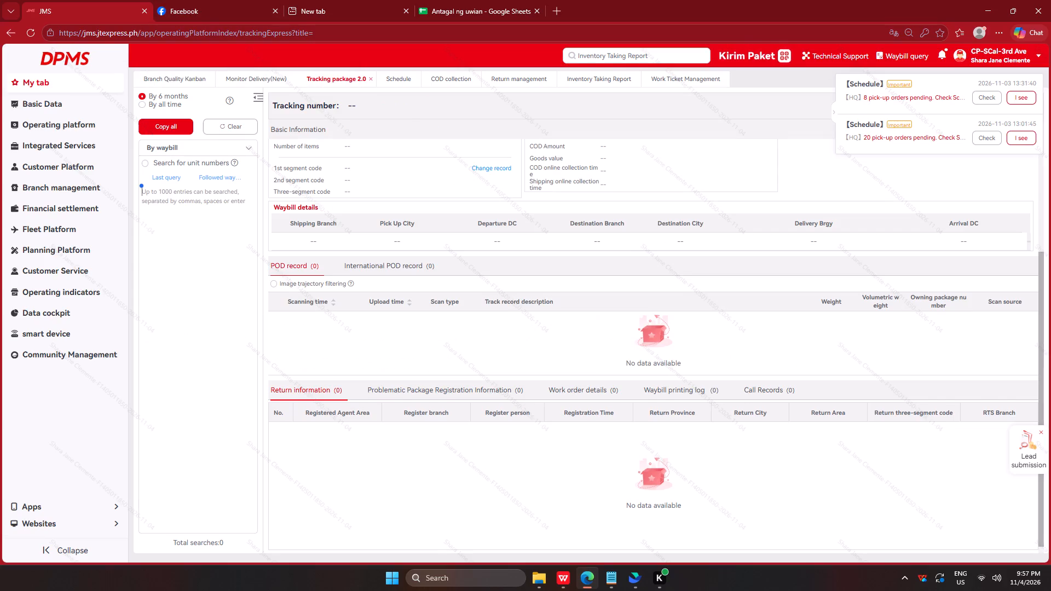
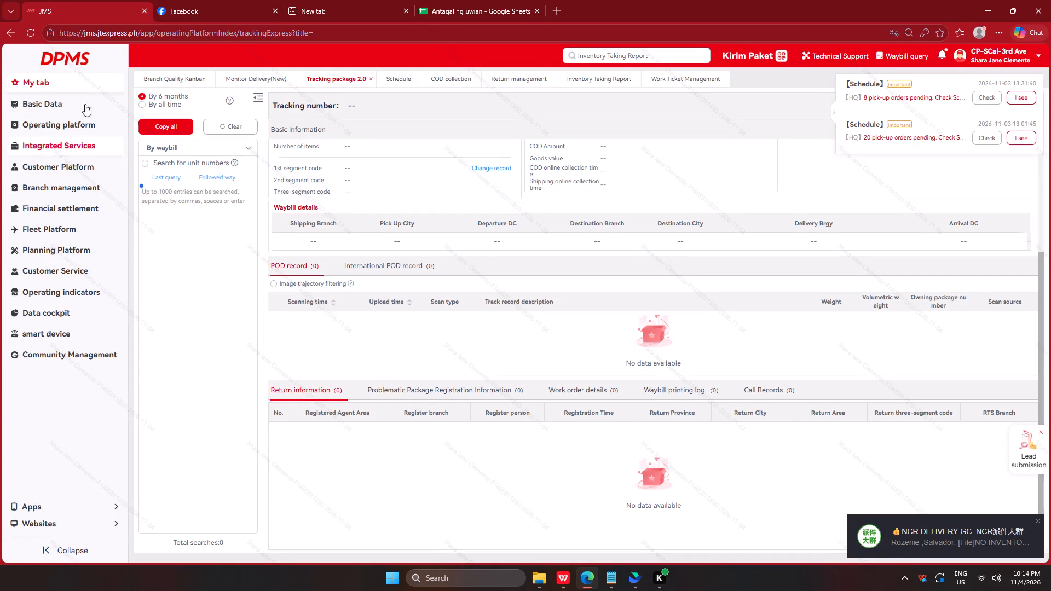
Open Normal Ticket Processing and query the tickets awaiting processing with the start date set to 2026-11-01.
click(79, 87)
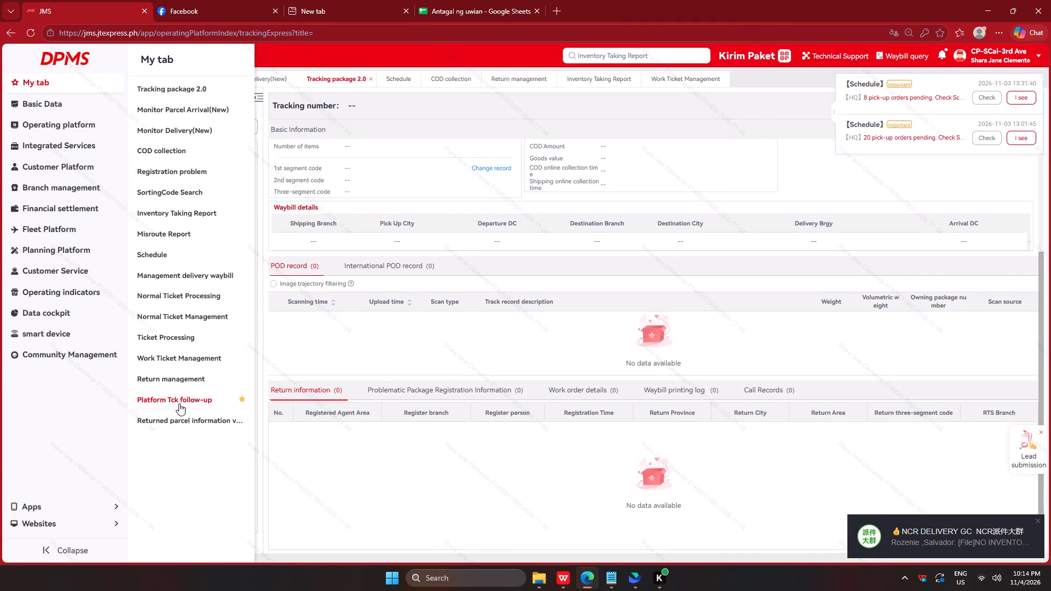
click(201, 297)
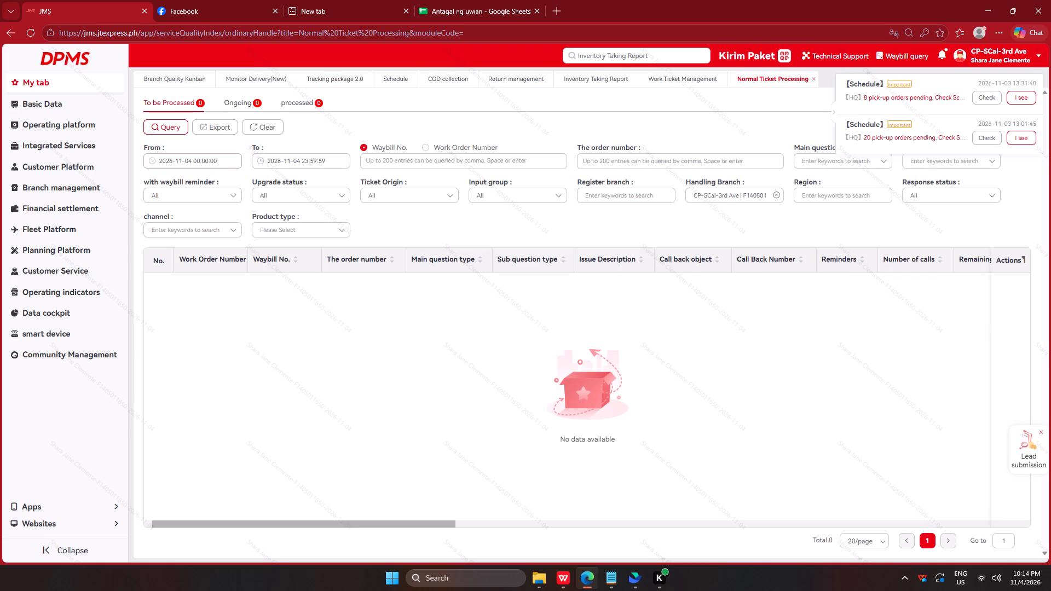
click(176, 132)
click(205, 164)
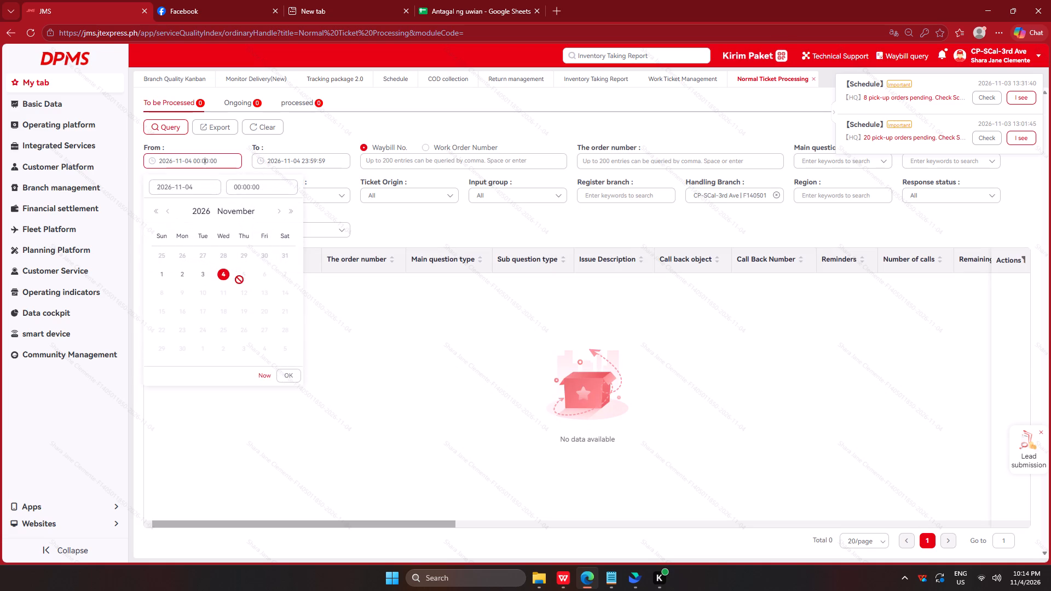
click(163, 274)
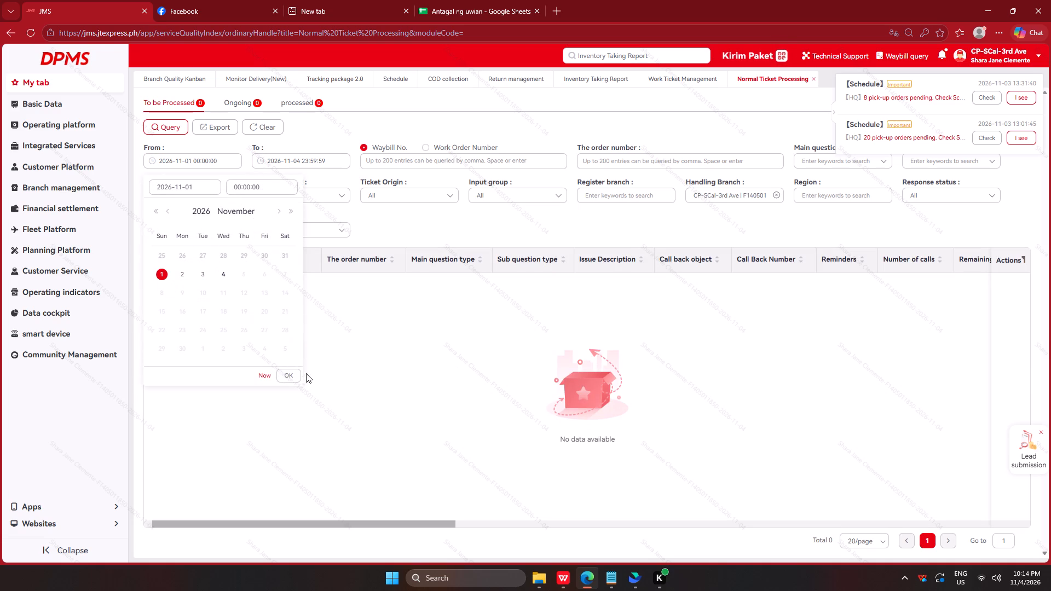
click(293, 384)
click(287, 379)
click(170, 123)
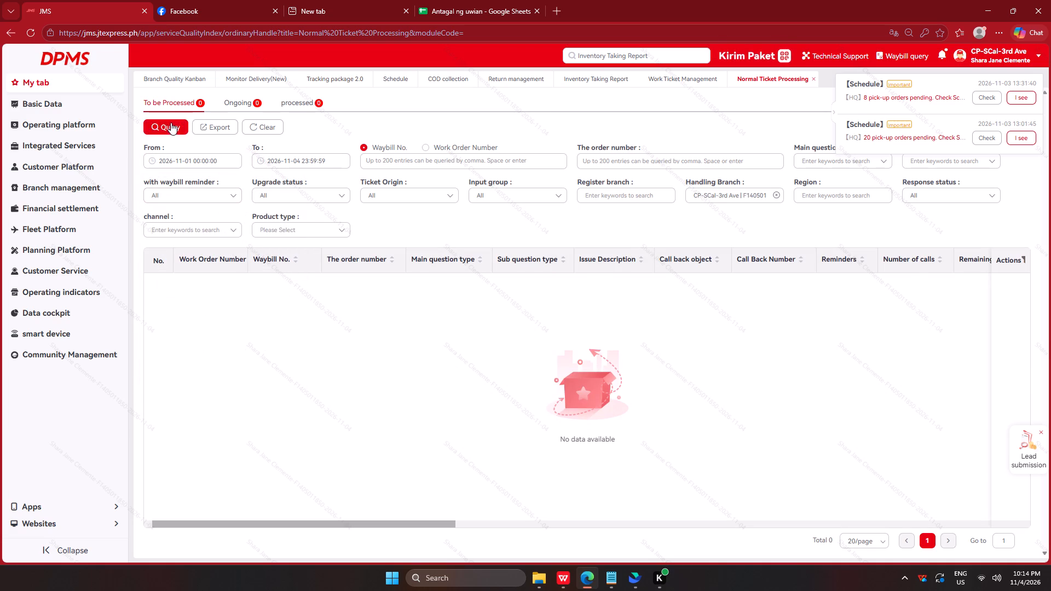
Acknowledge all the pending pick-up order schedule notifications one after another until none are left.
click(1014, 136)
click(1017, 140)
triple_click(1019, 136)
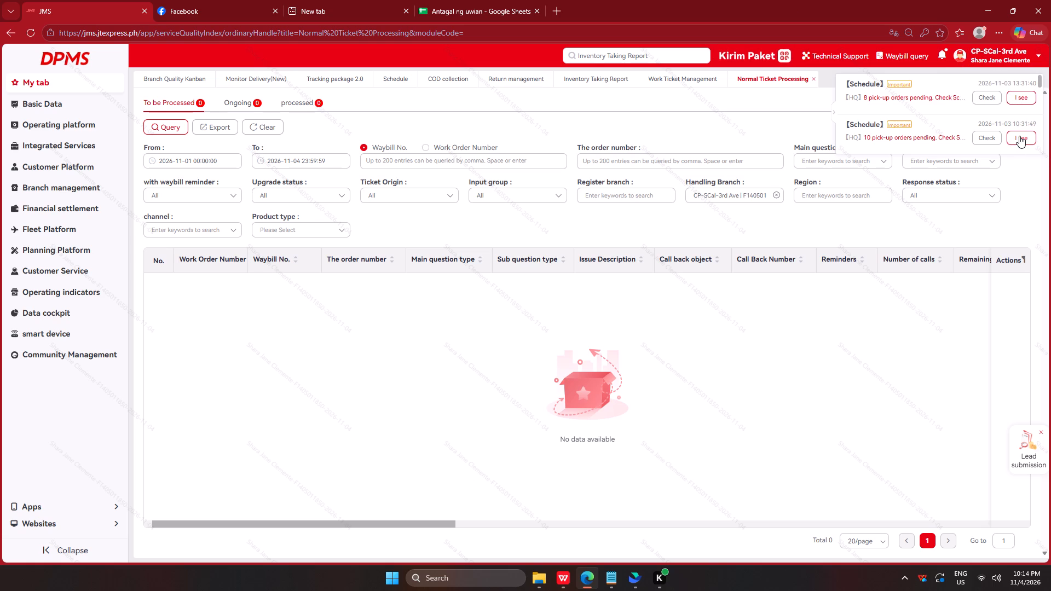
triple_click(1019, 136)
triple_click(1019, 138)
double_click(1017, 138)
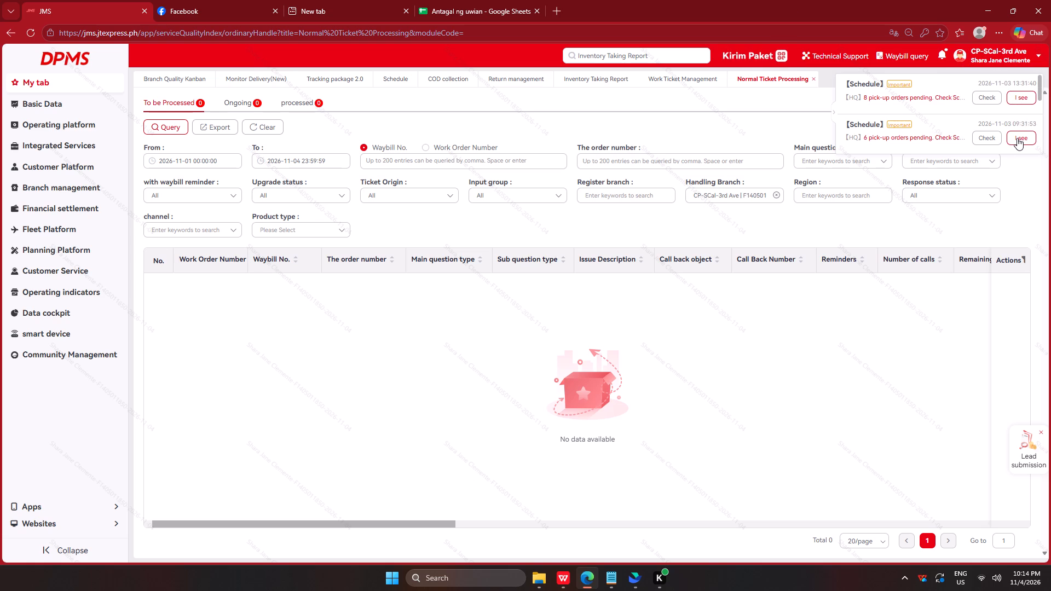
click(1017, 123)
double_click(1014, 133)
triple_click(1013, 138)
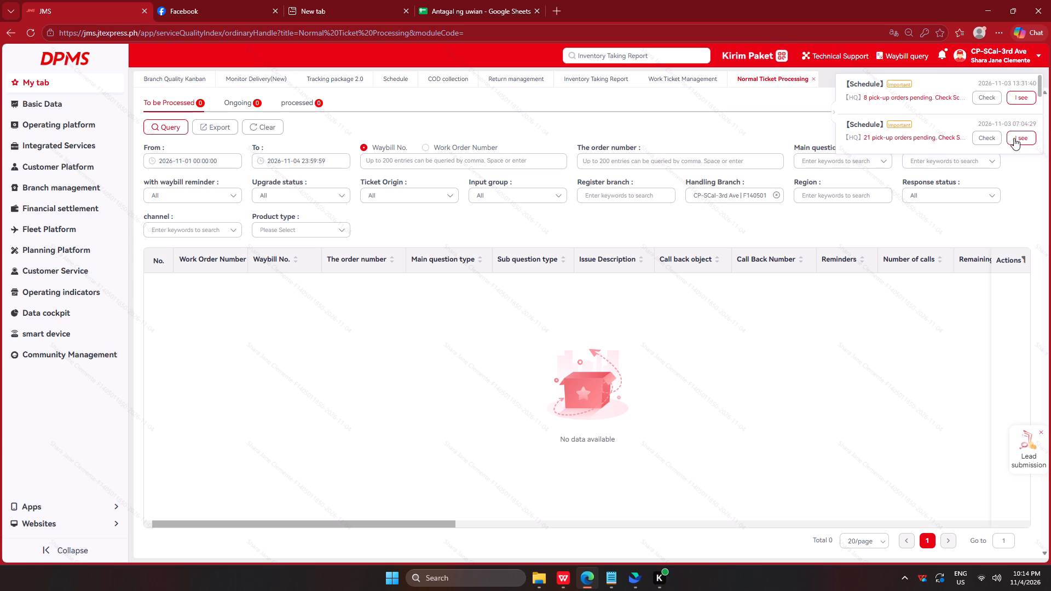
triple_click(1014, 140)
click(1013, 141)
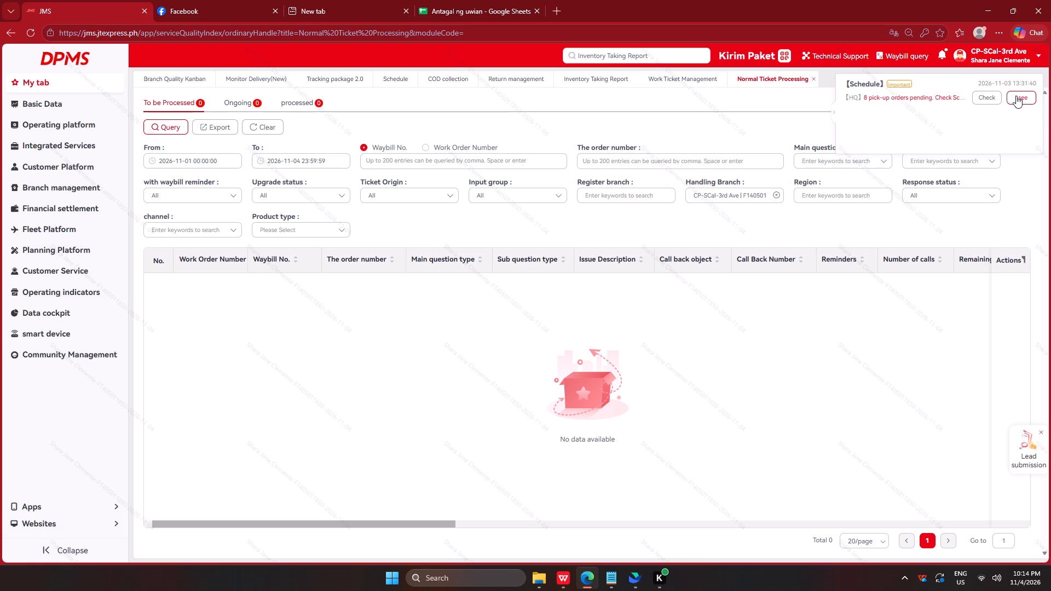
click(1016, 96)
click(704, 125)
Switch to the Work Ticket Management page to check its tickets.
click(677, 77)
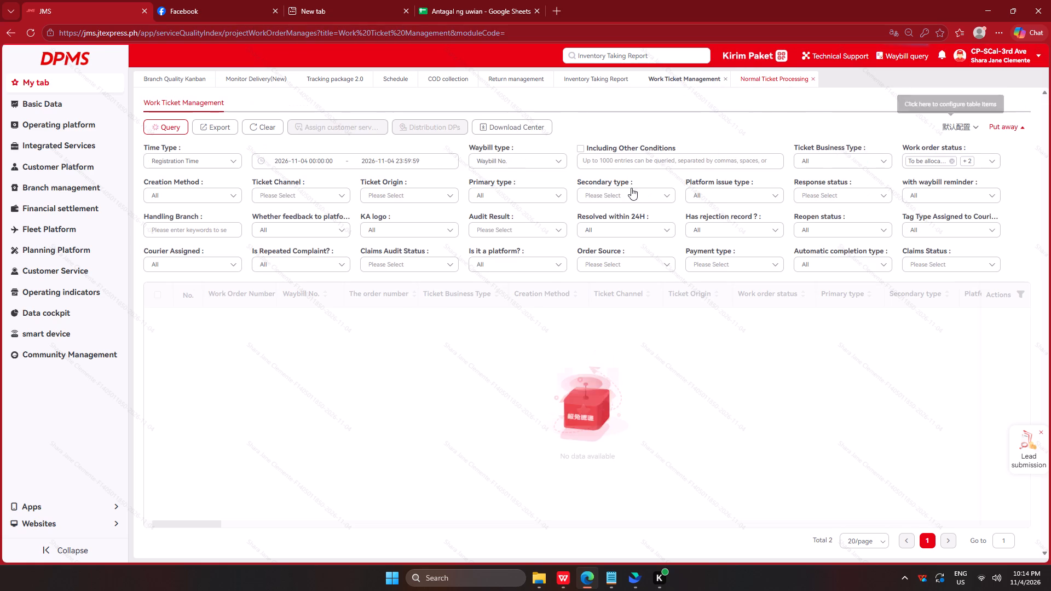
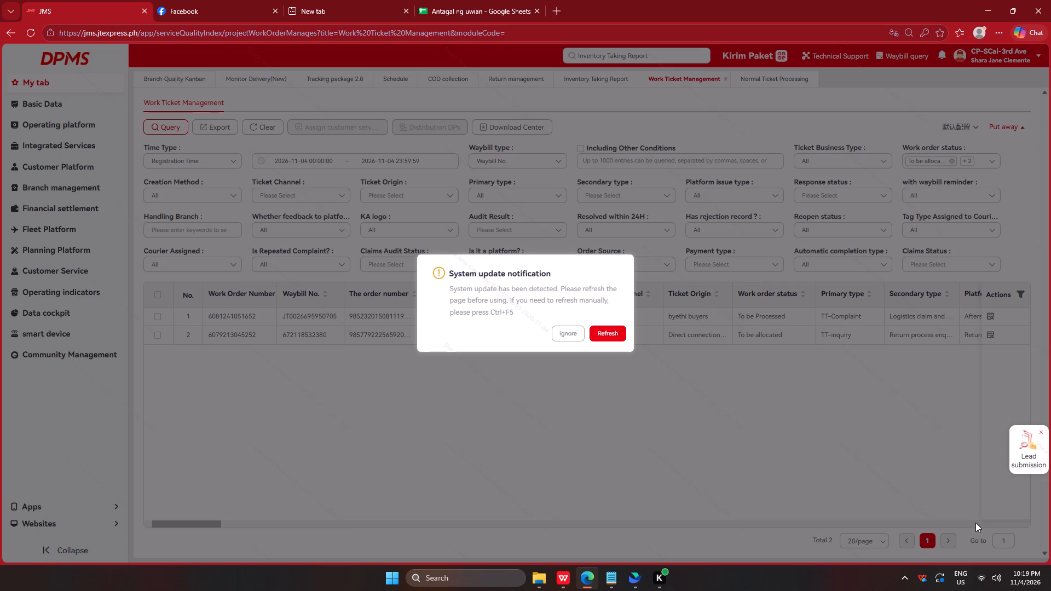
Refresh the JMS page for the system update and close the browser window.
click(594, 332)
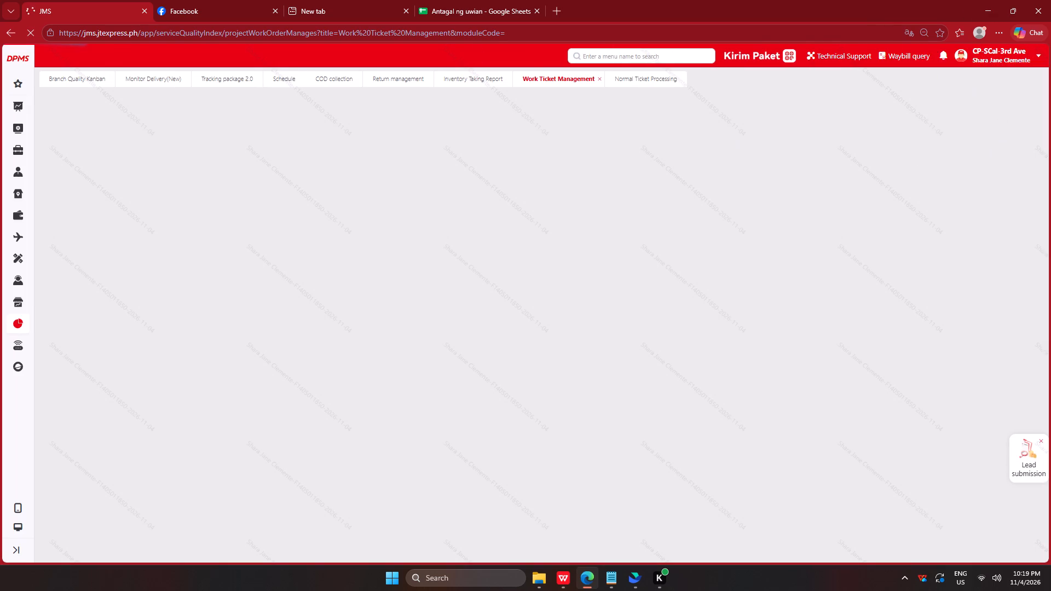
click(1044, 3)
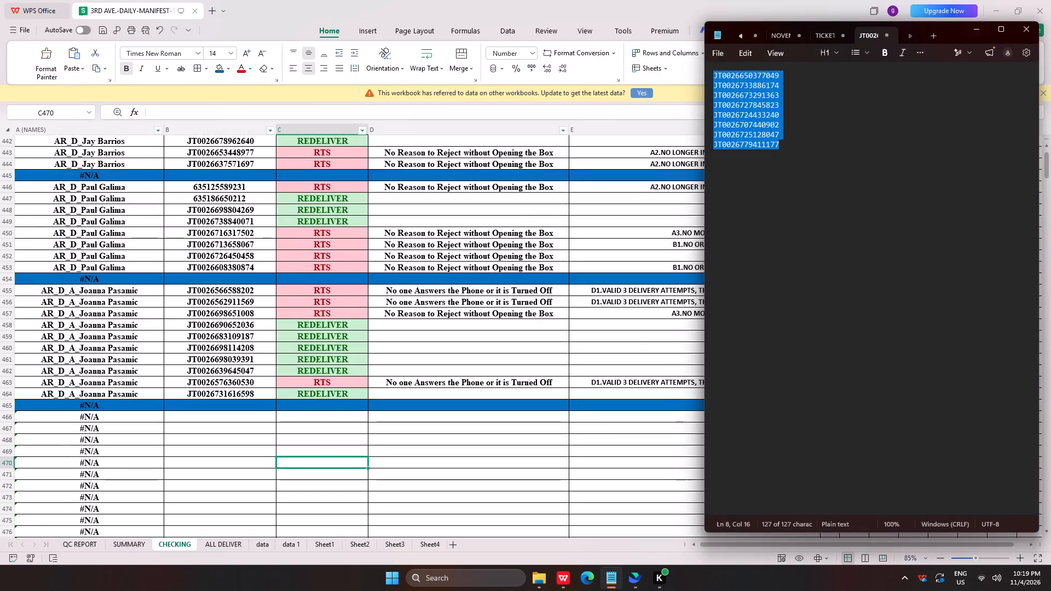
Switch to the 3RD AVE.-DAILY-MANIFEST-11-04-2026 workbook in WPS Office, save it and close the window.
click(580, 414)
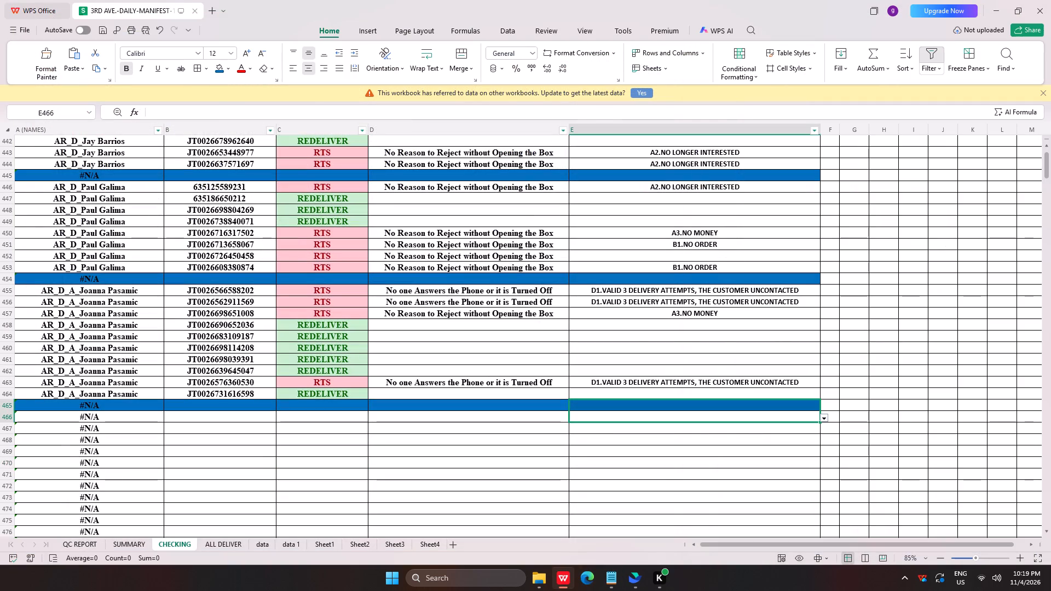
right_click(258, 444)
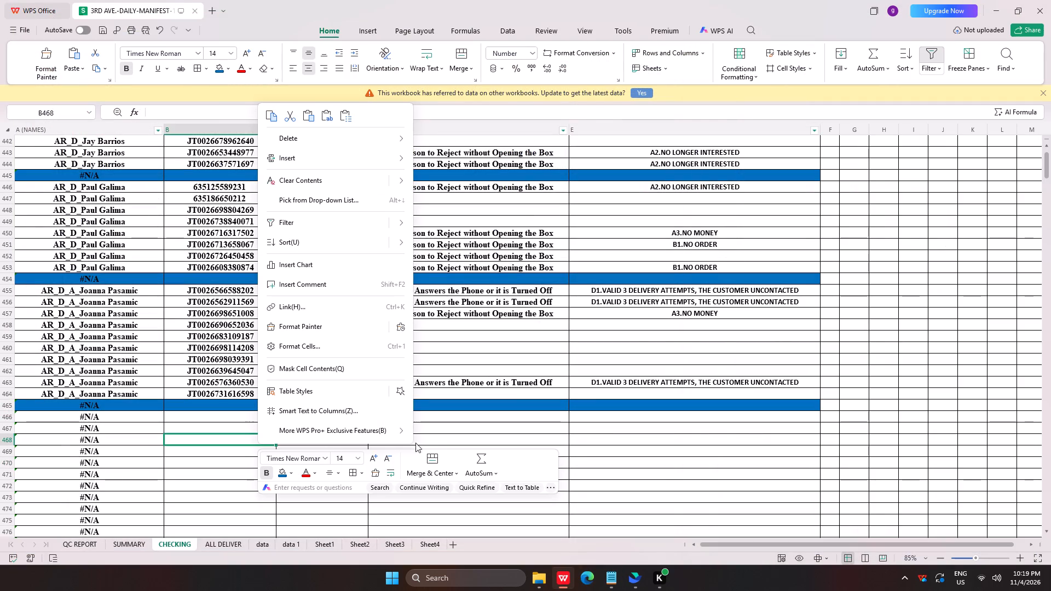
click(713, 308)
click(711, 353)
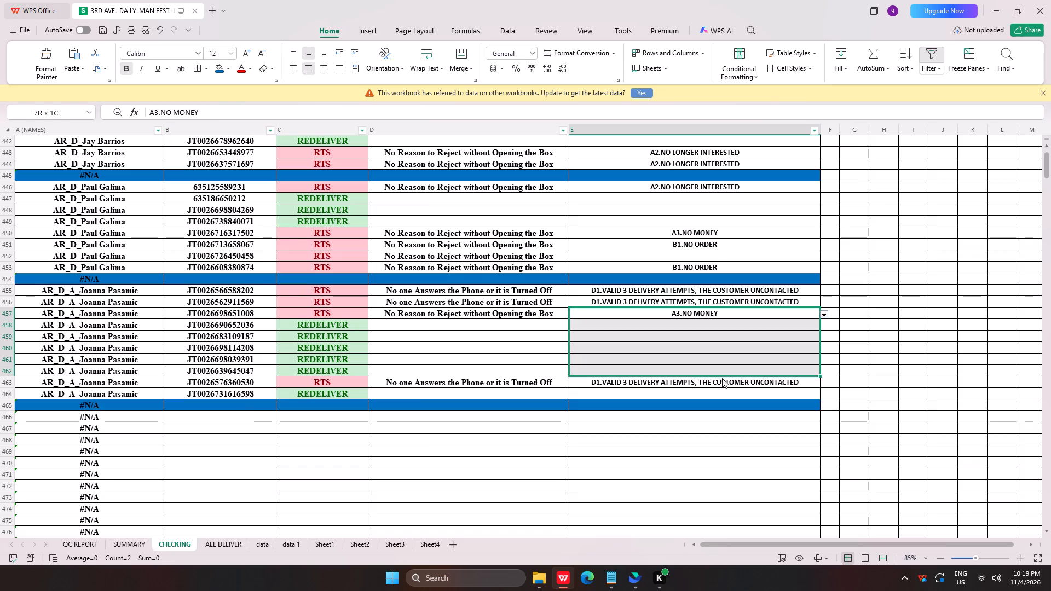
key(ctrl+s)
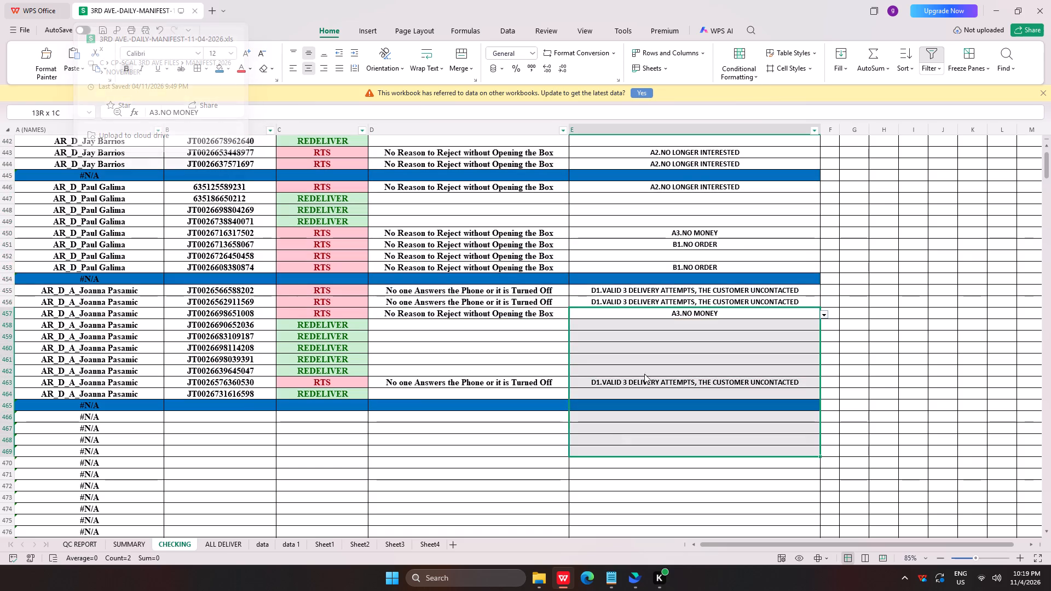
click(1032, 2)
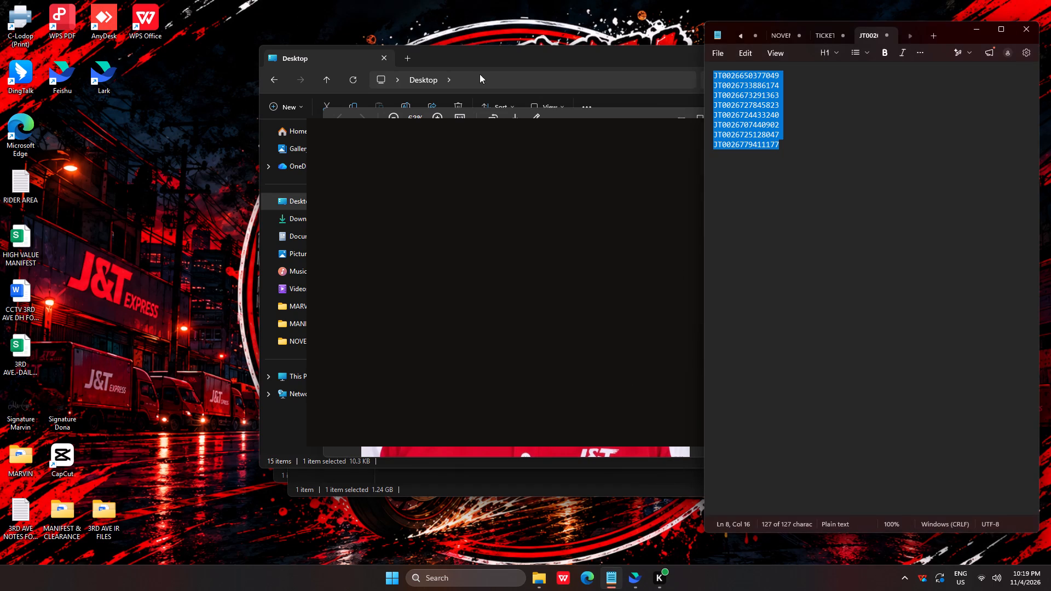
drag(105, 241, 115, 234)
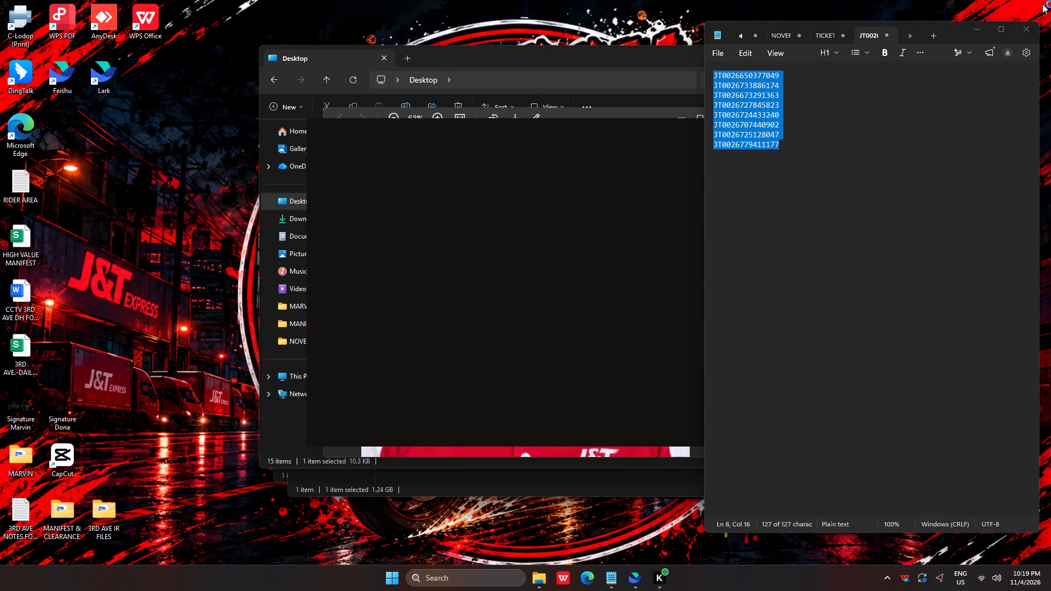